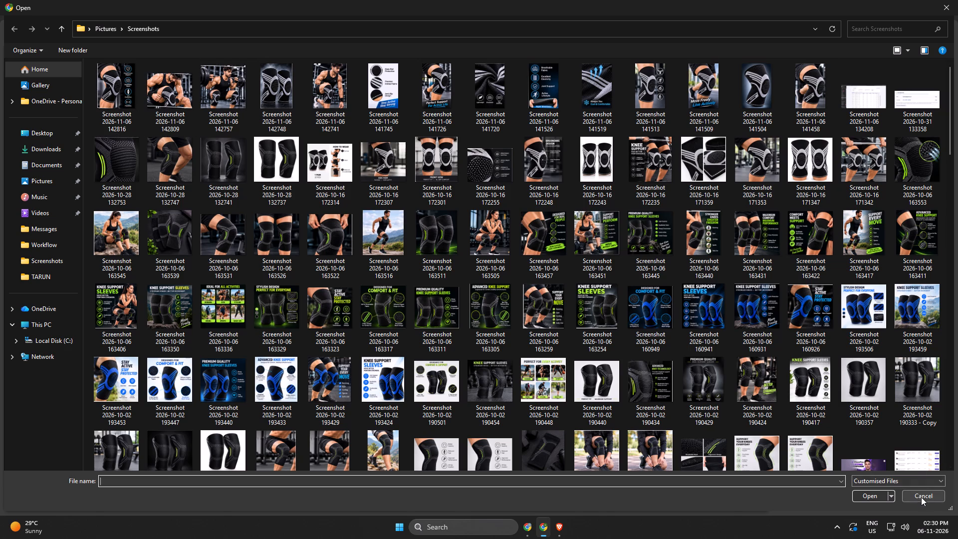
click(806, 92)
click(875, 494)
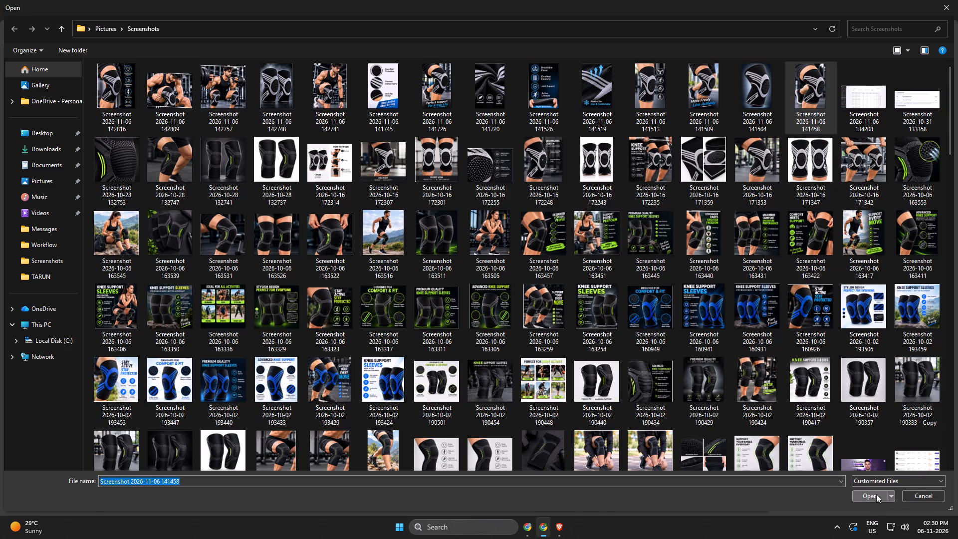
click(495, 368)
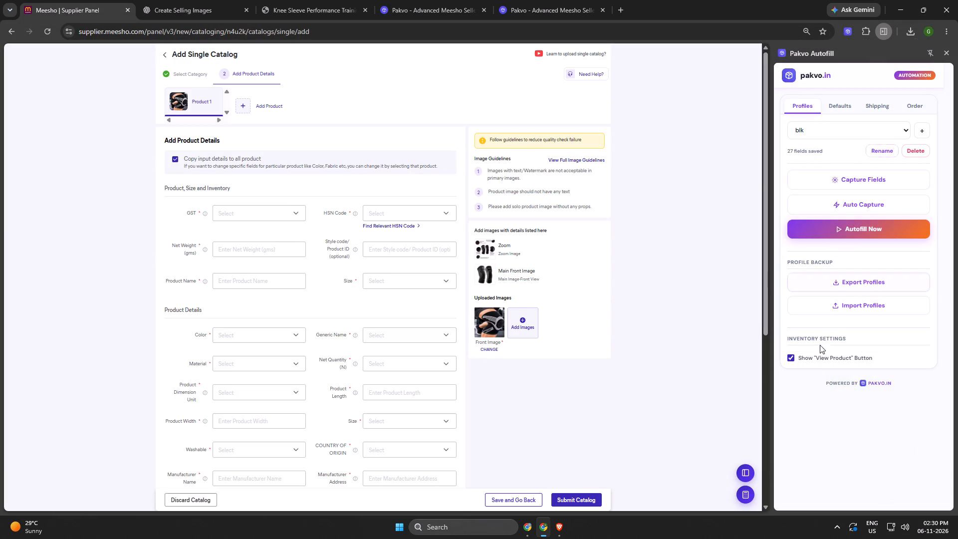
Autofill the product details form with the saved blk profile.
click(891, 238)
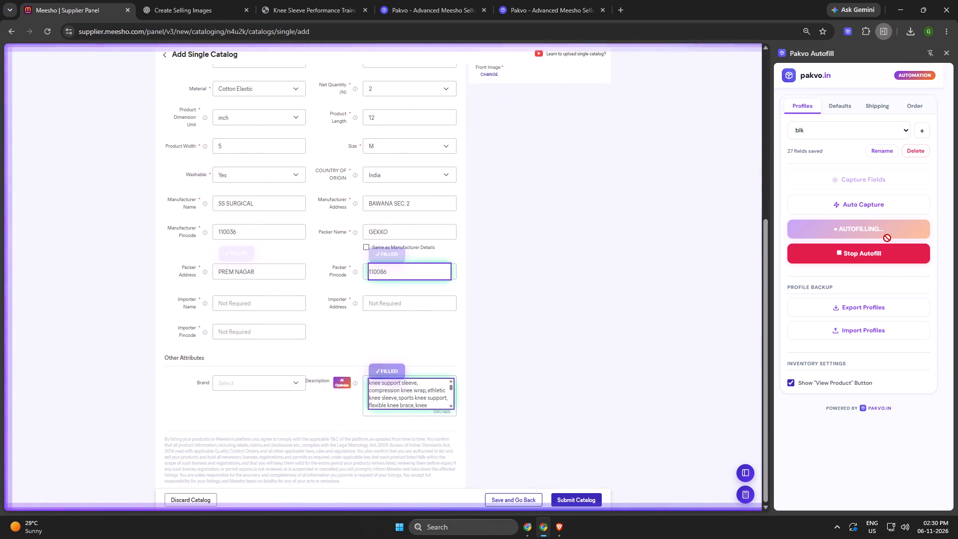
Set the size under Product, Size and Inventory to Free Size and apply it.
scroll(595, 241, up, 3)
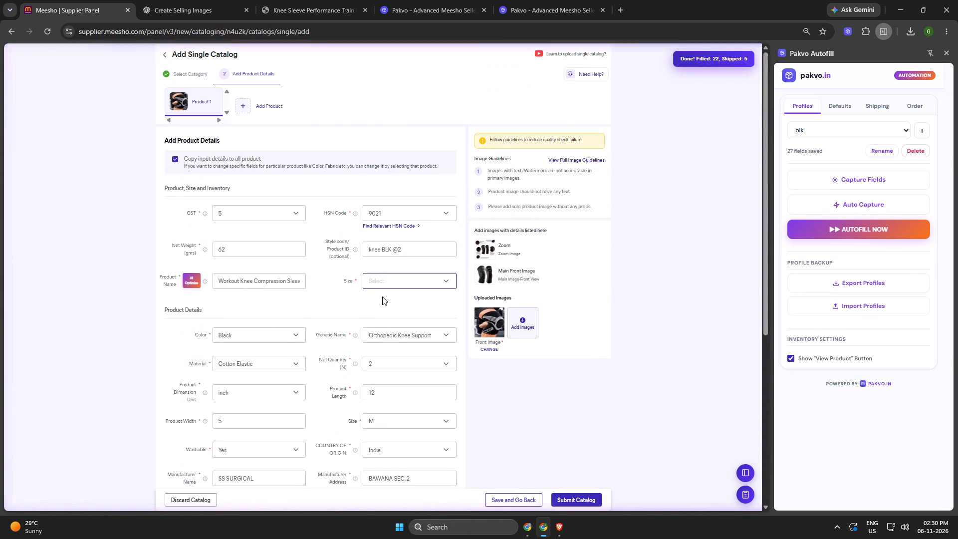
click(387, 283)
click(372, 301)
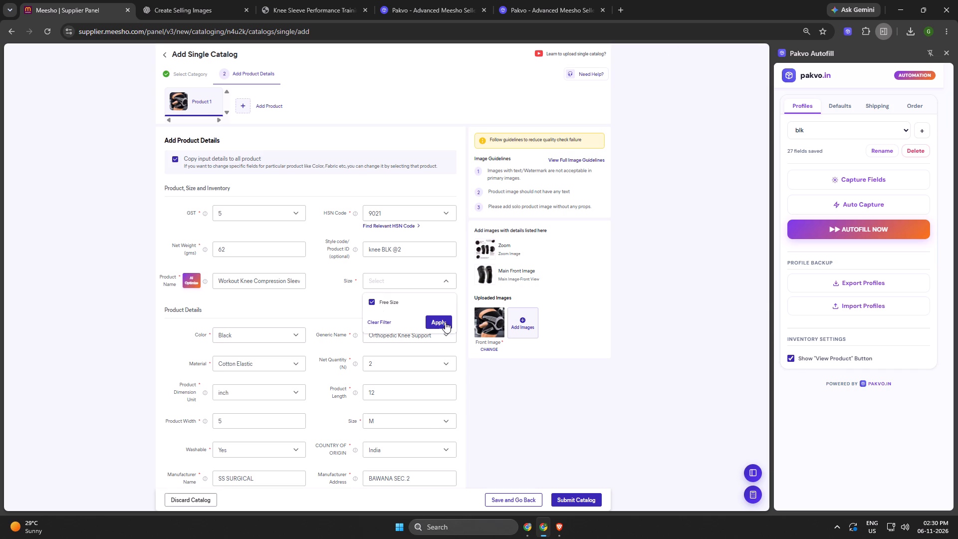
click(442, 322)
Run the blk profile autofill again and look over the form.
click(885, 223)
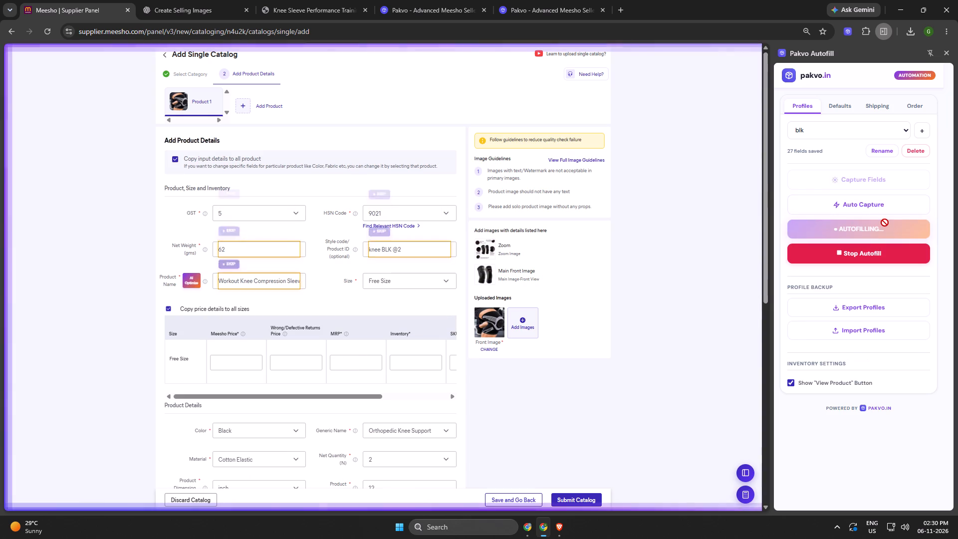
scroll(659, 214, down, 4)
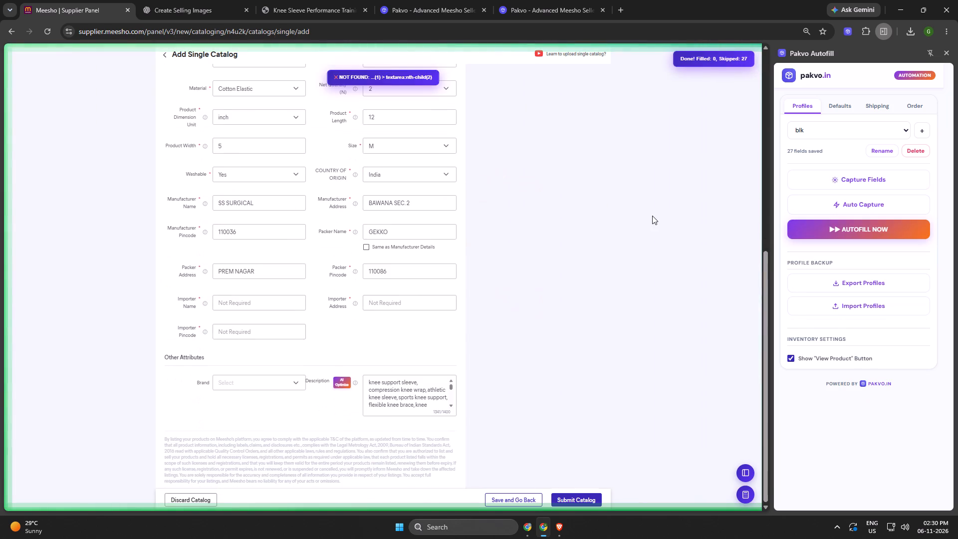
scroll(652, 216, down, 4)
Set the net weight to 150 gms and the style code/product ID to knee BLK @3.
scroll(647, 219, up, 5)
triple_click(261, 254)
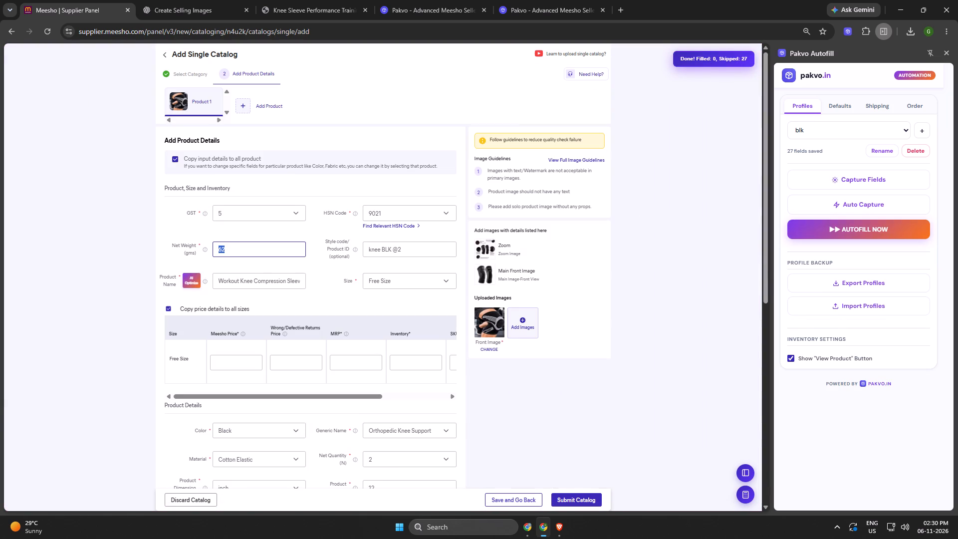
text(150)
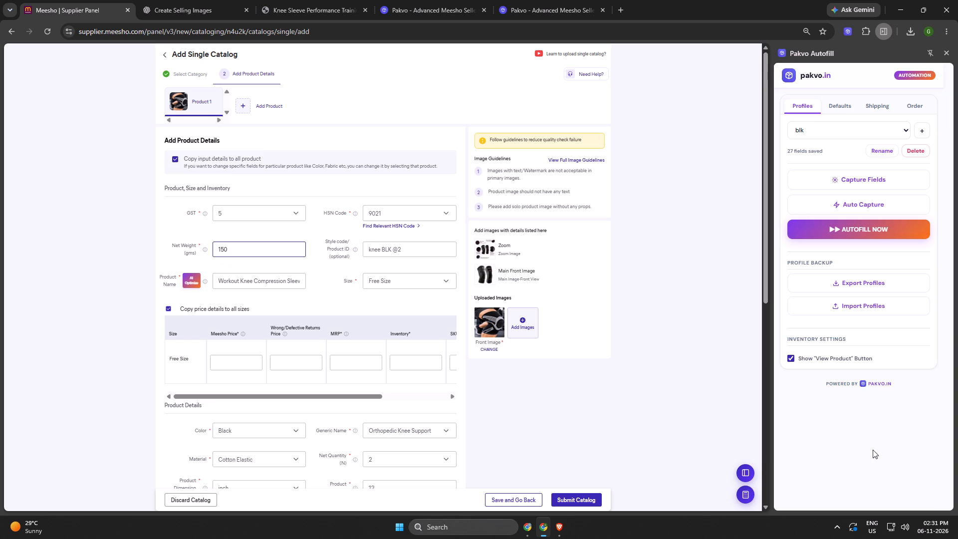
click(389, 237)
click(433, 258)
click(427, 246)
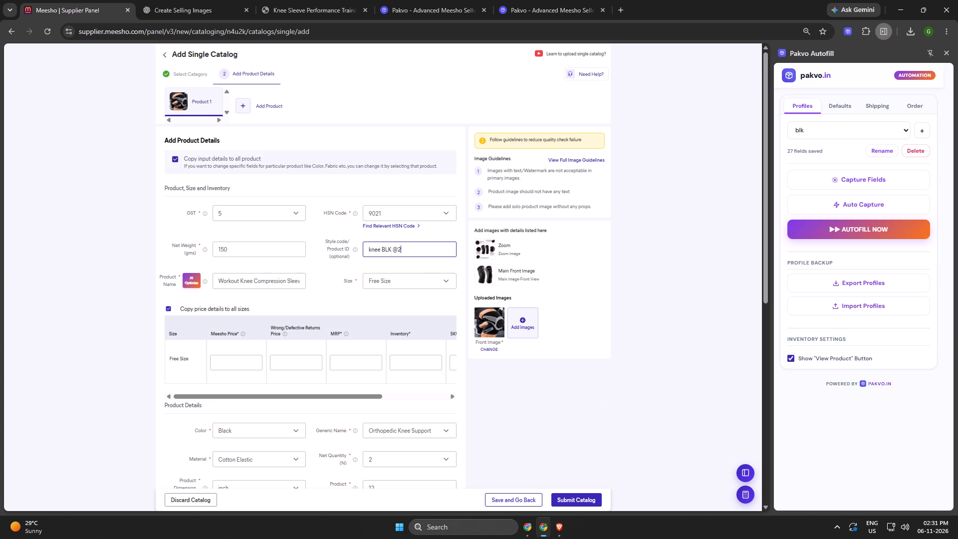
click(427, 247)
click(425, 247)
key(BackSpace)
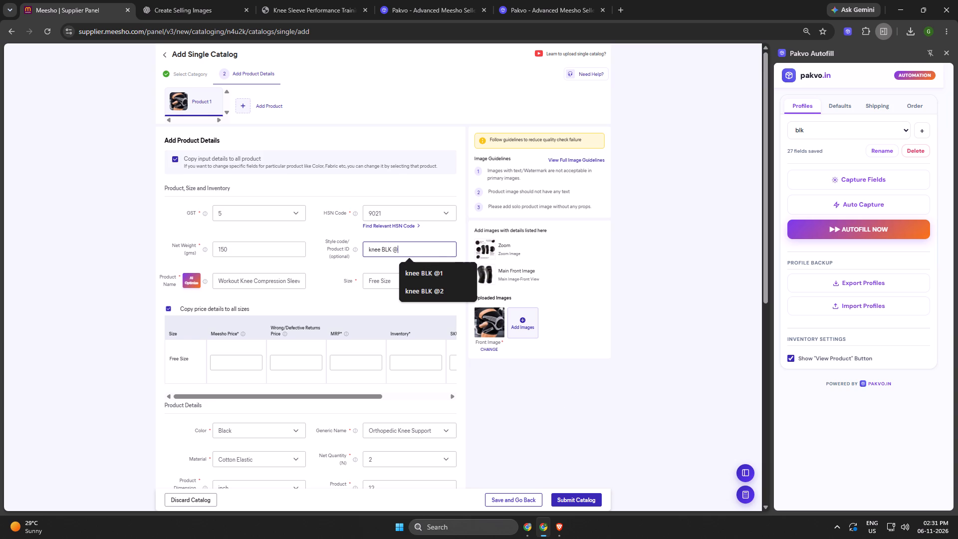
key(3)
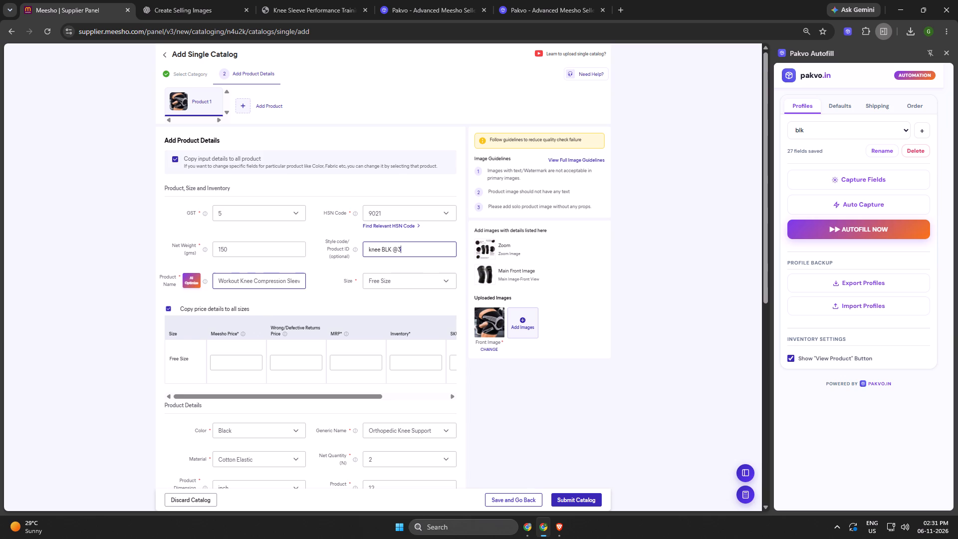
Run the AI optimization on the product name.
click(191, 281)
Fill in the Free Size row with Meesho price 135, wrong/defective returns price 134, MRP 899 and inventory 999.
click(240, 363)
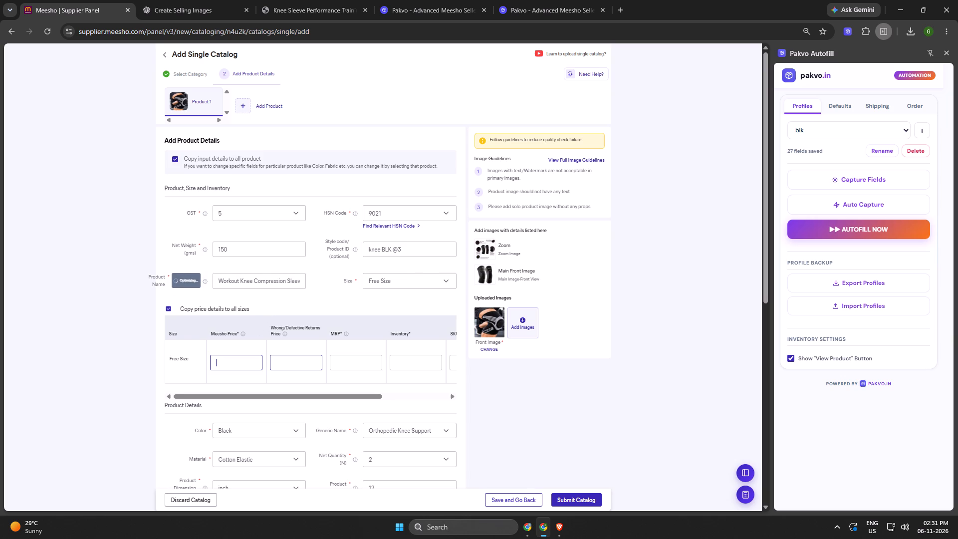
text(130)
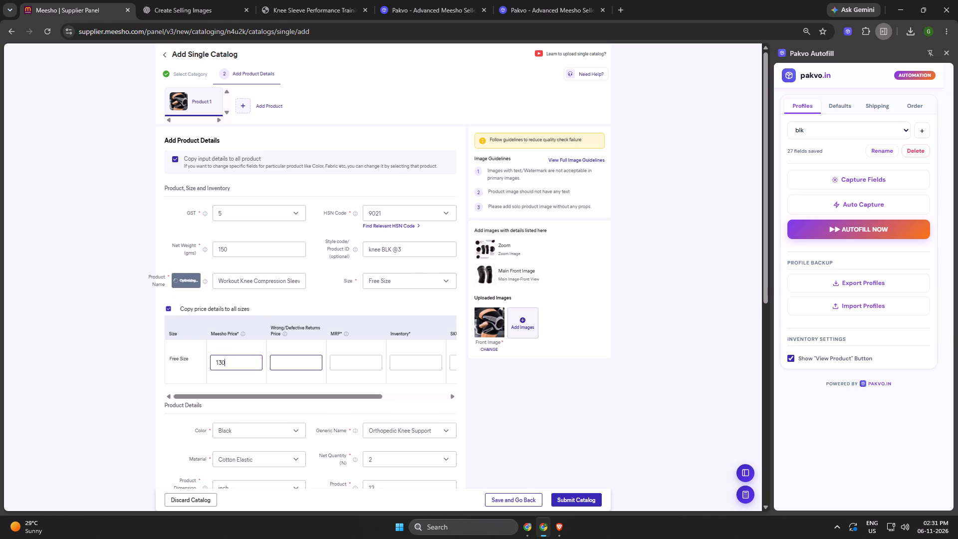
click(300, 363)
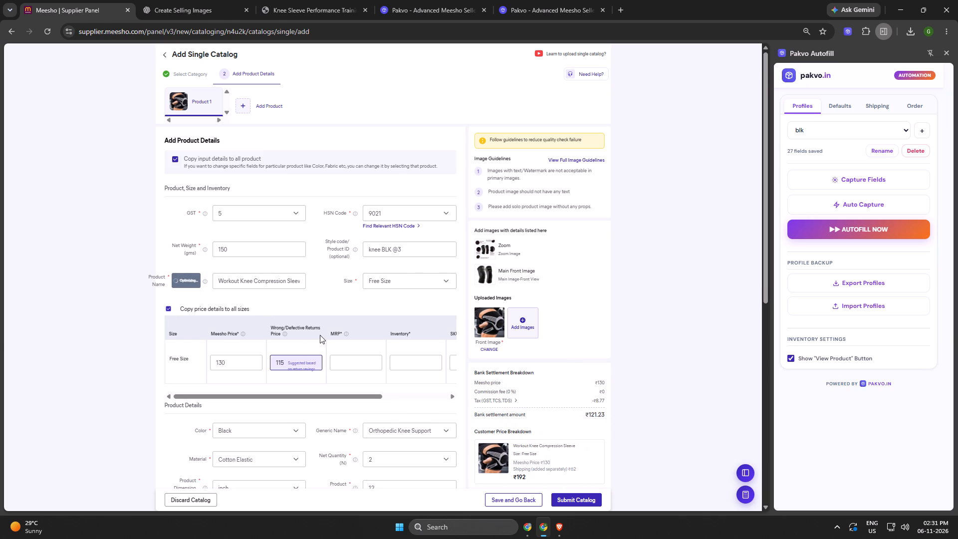
double_click(244, 358)
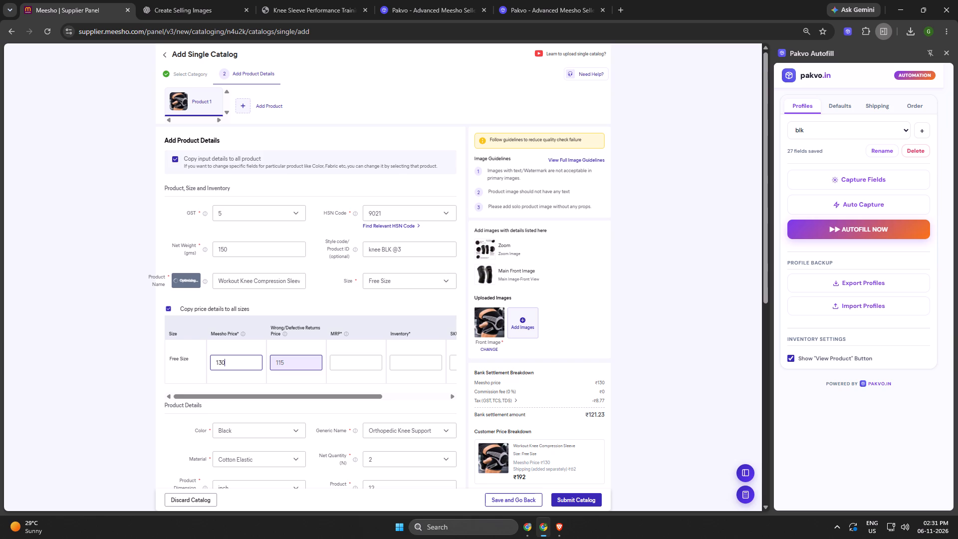
key(BackSpace)
key(5)
triple_click(305, 363)
key(BackSpace)
text(134)
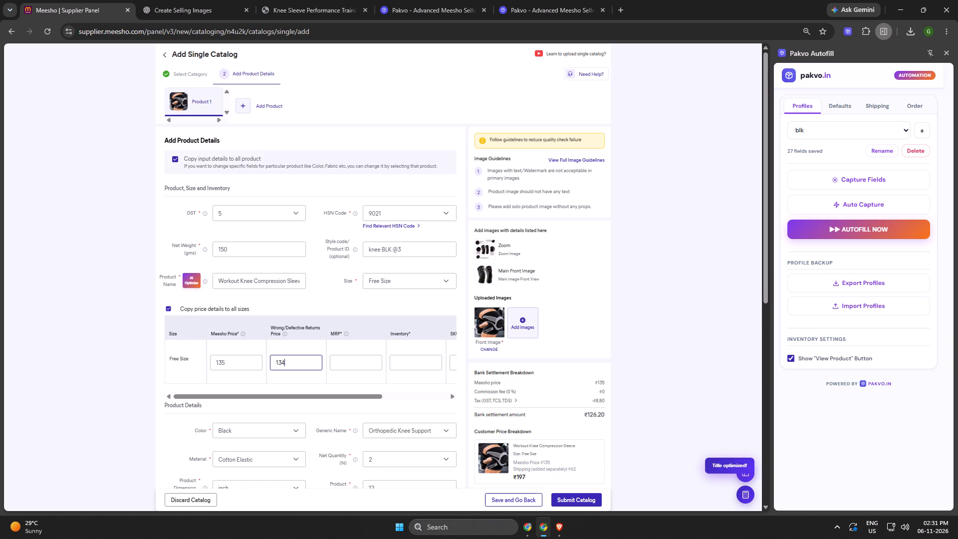
click(357, 363)
text(899)
click(407, 369)
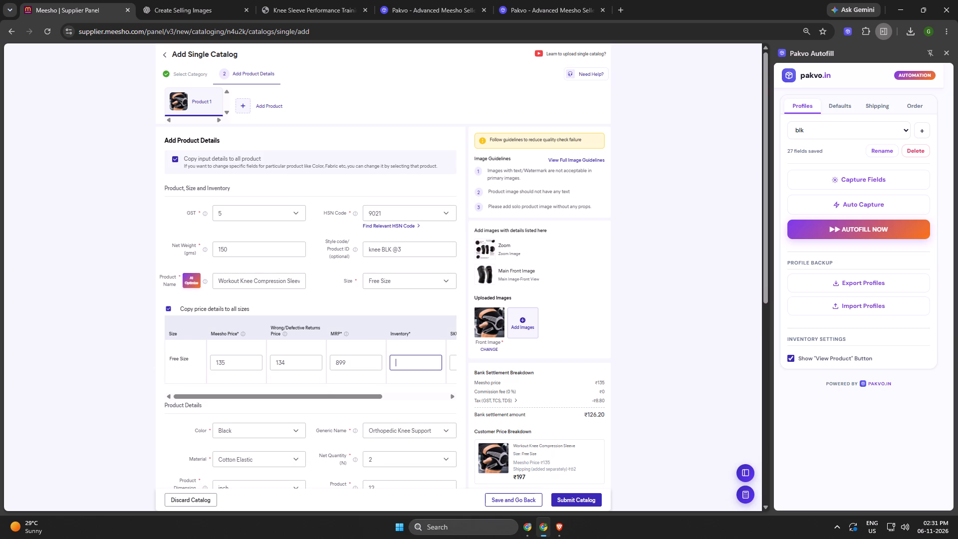
text(99)
key(9)
click(531, 321)
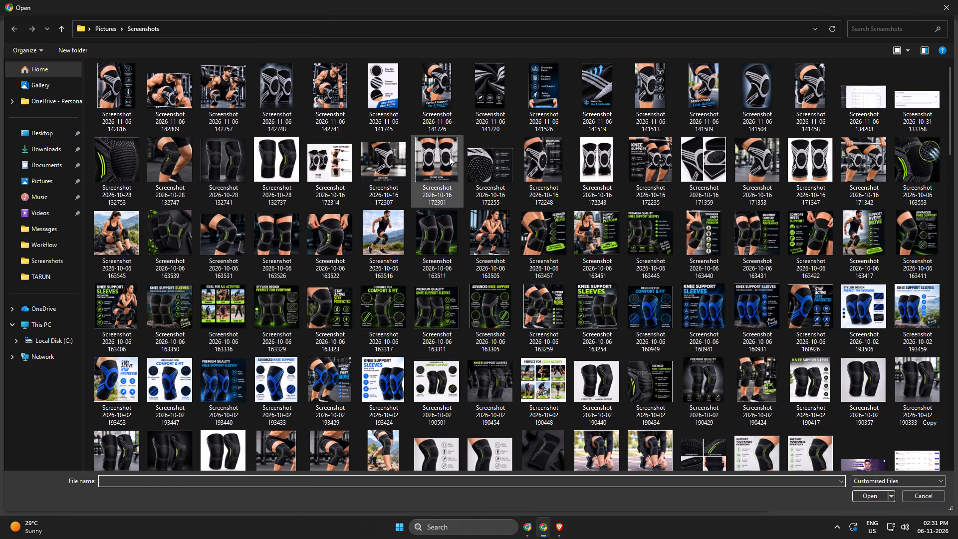
ctrl+click(449, 157)
ctrl+click(408, 159)
ctrl+click(345, 168)
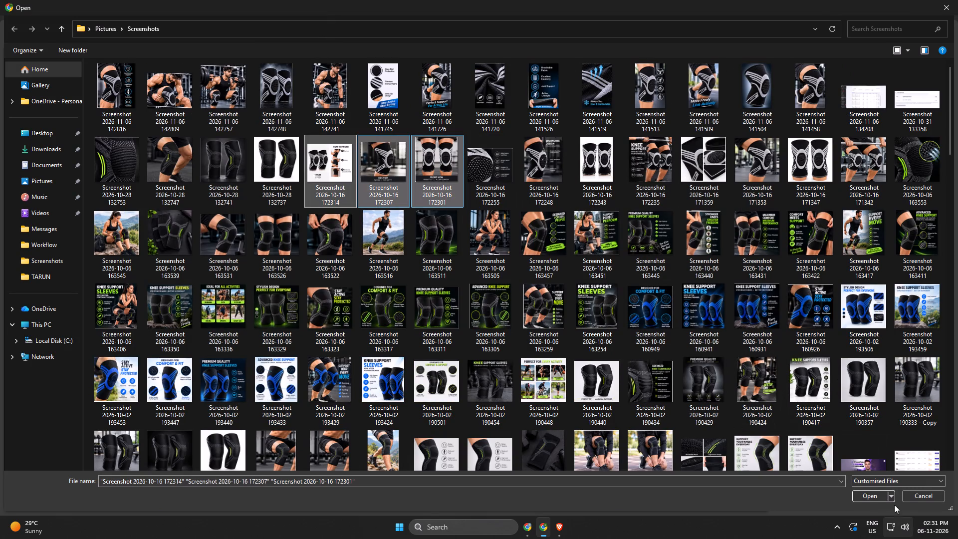
click(880, 489)
click(877, 494)
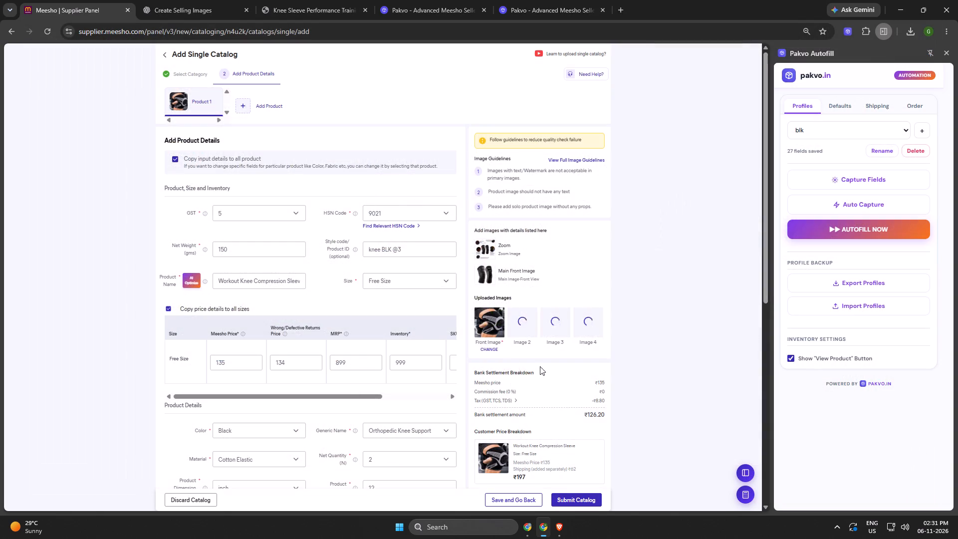
Check the filled form and set the size under Product Details to L.
scroll(399, 340, down, 5)
scroll(399, 340, up, 1)
scroll(399, 340, down, 2)
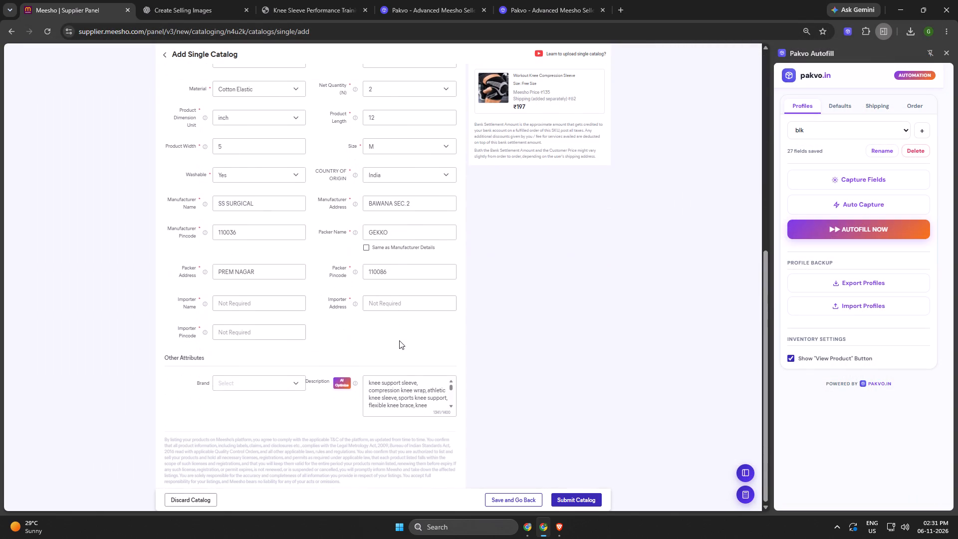
scroll(420, 387, down, 7)
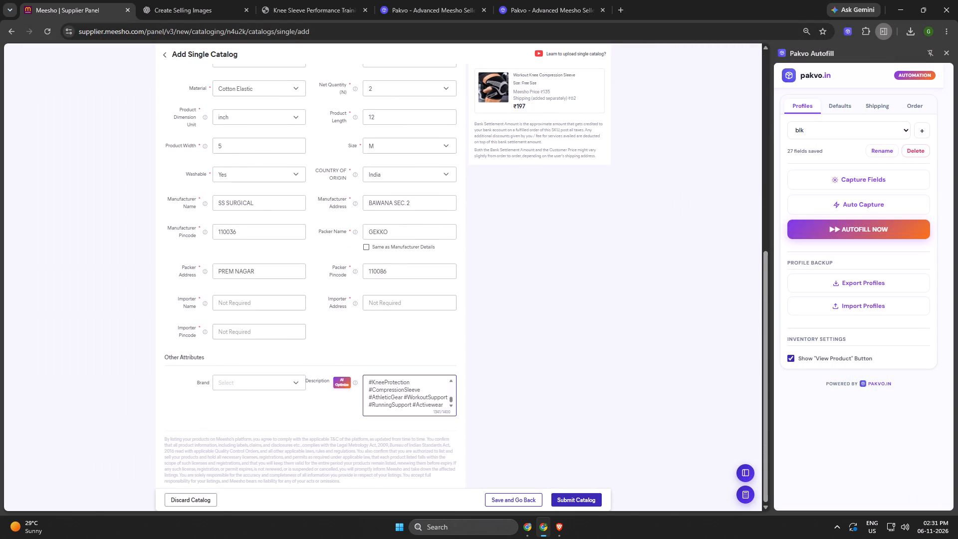
scroll(419, 388, down, 5)
scroll(419, 389, up, 7)
scroll(399, 346, up, 3)
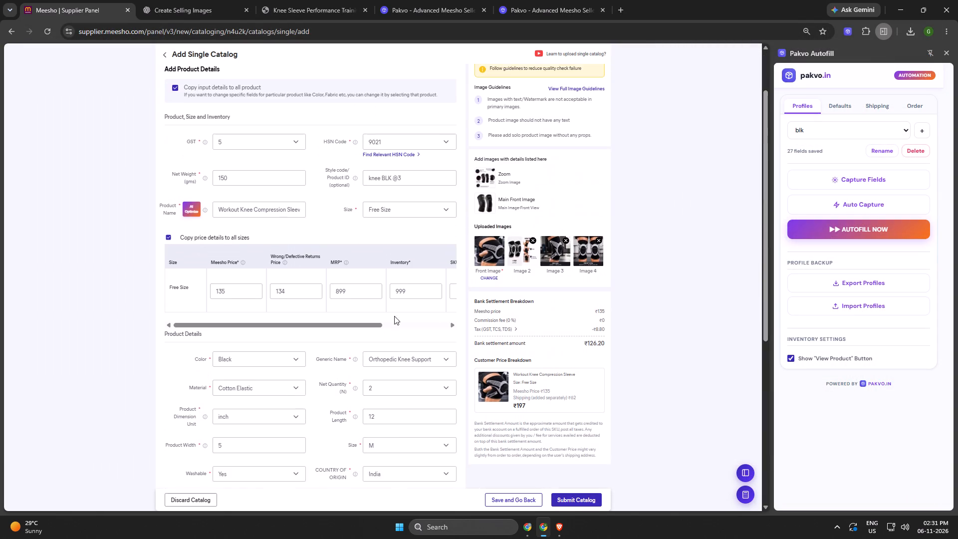
scroll(366, 273, down, 1)
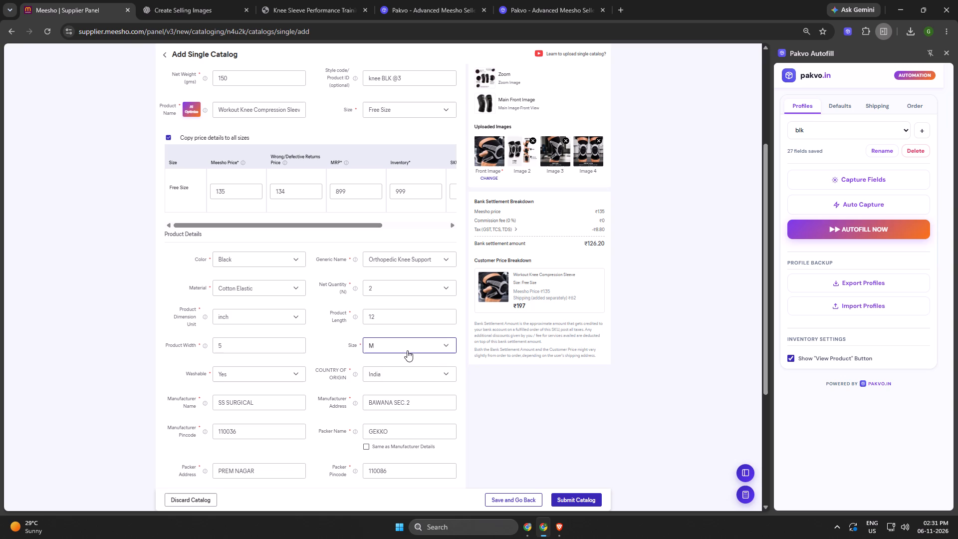
click(407, 350)
click(372, 386)
Check the form once more, submit the catalog and return to the catalog uploads page.
scroll(393, 309, up, 2)
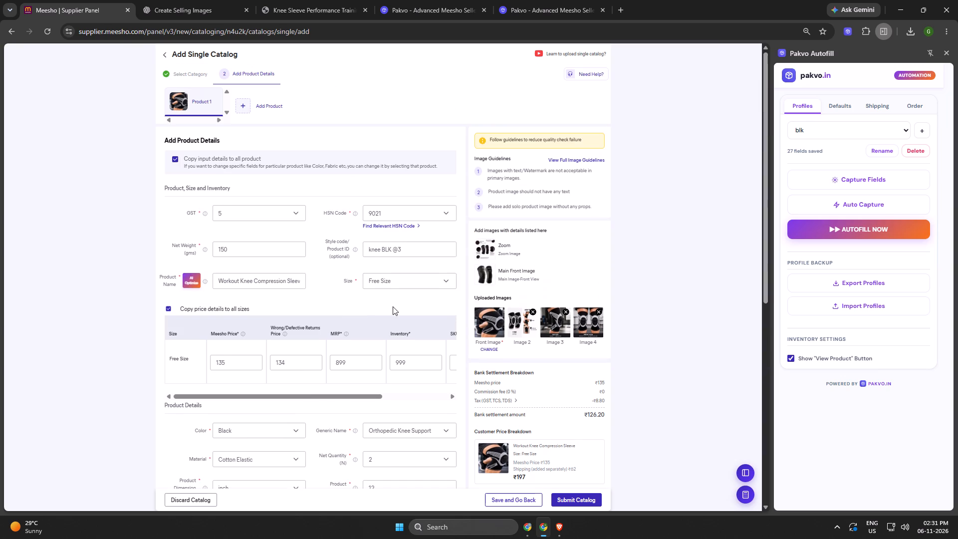
scroll(393, 306, up, 2)
scroll(453, 303, down, 9)
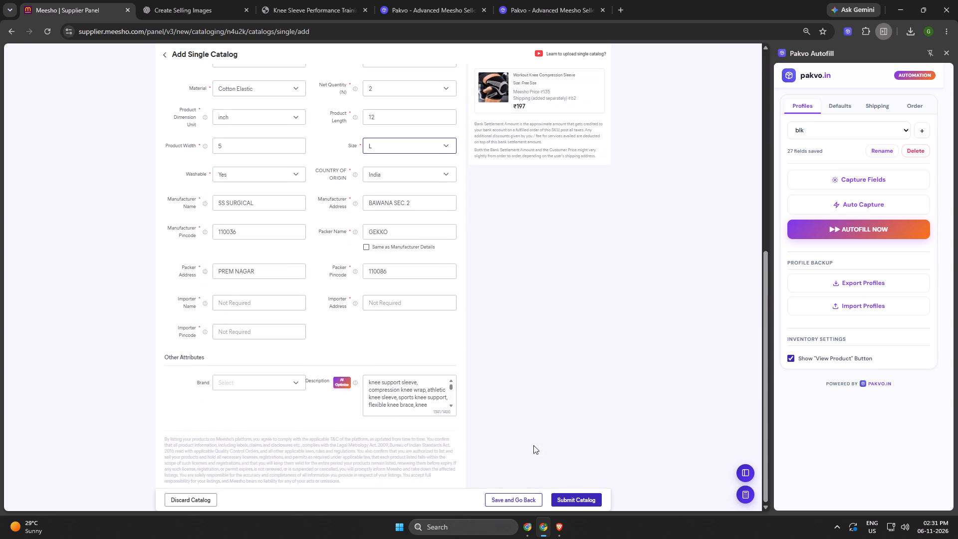
click(560, 495)
click(442, 292)
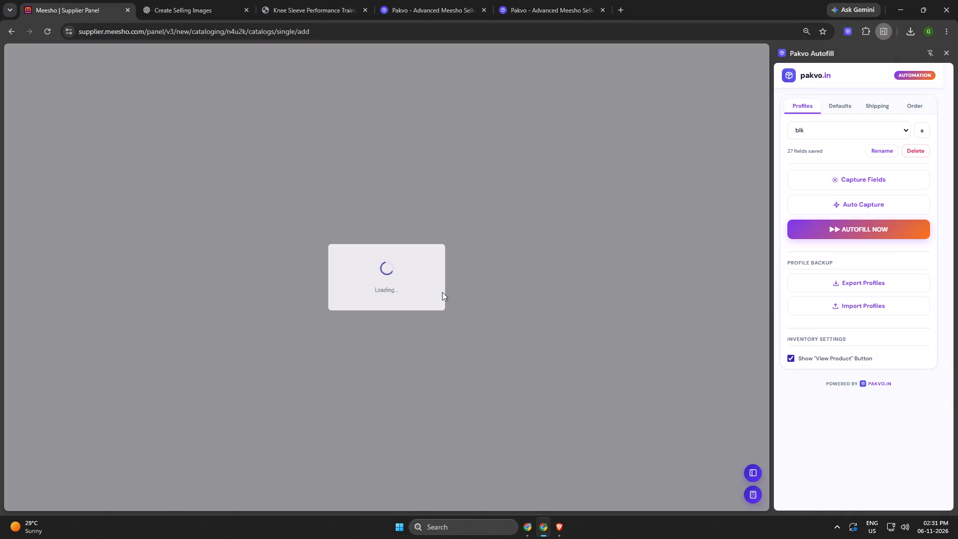
click(548, 173)
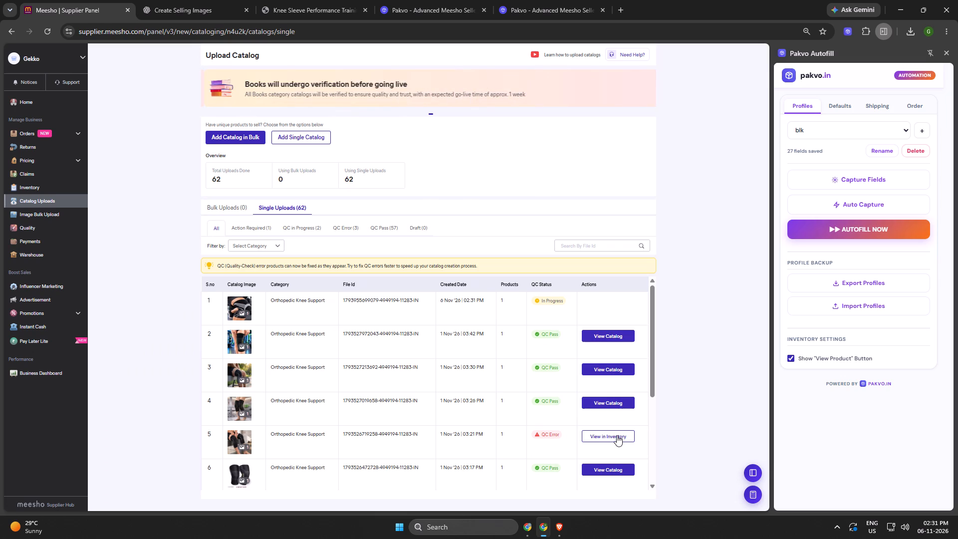
Look through the list of single catalog uploads and their QC statuses.
scroll(410, 378, down, 2)
scroll(418, 140, down, 2)
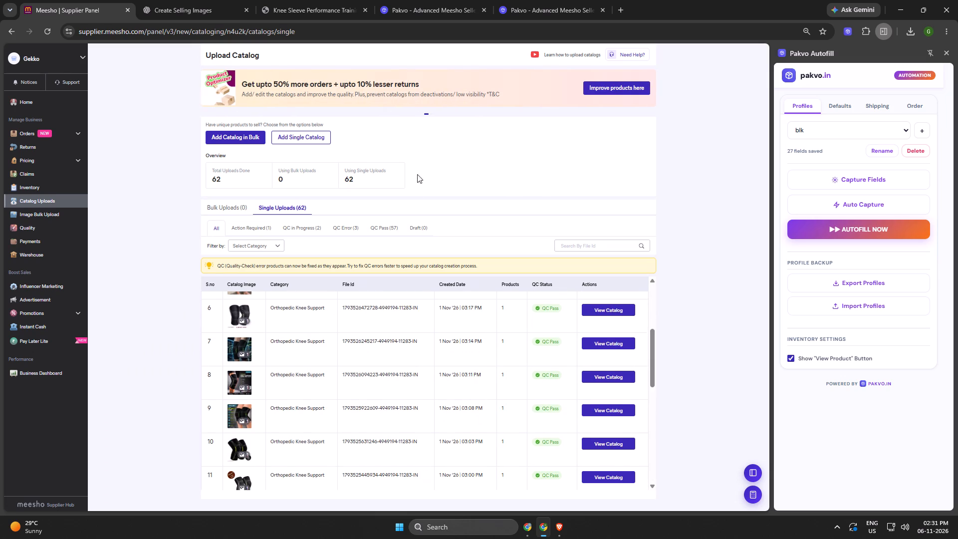
scroll(417, 263, down, 3)
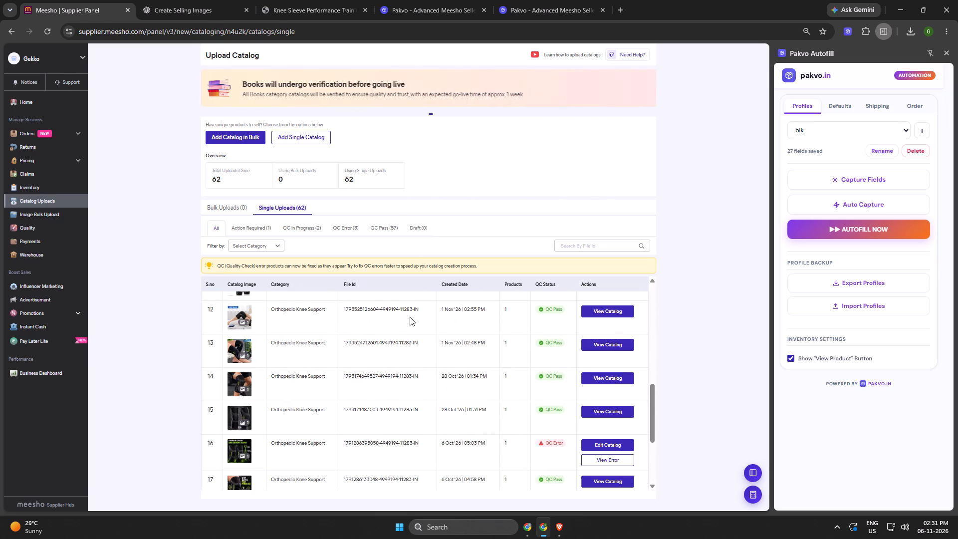
scroll(410, 317, up, 5)
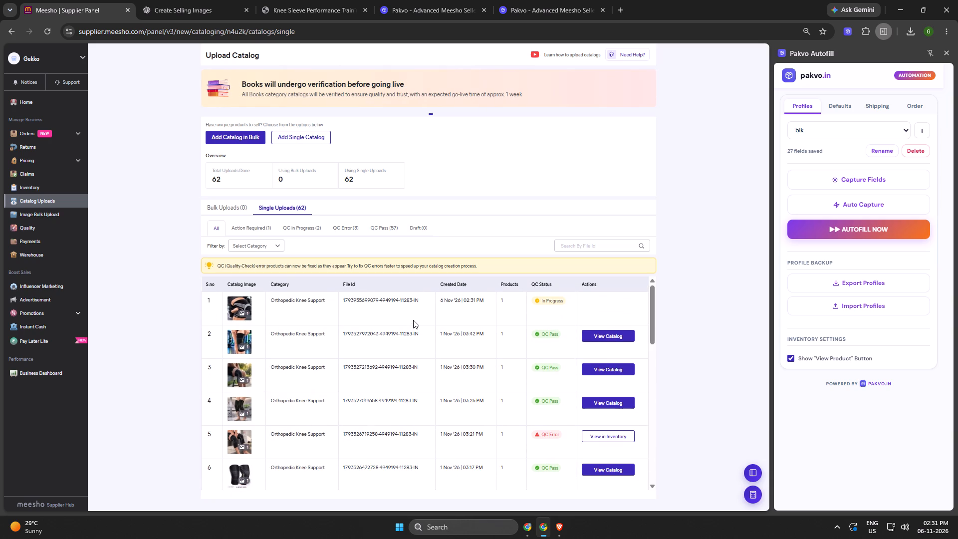
Open the knee support upload with QC Error in the inventory, check the stated reason, and close its tab.
click(596, 442)
click(597, 439)
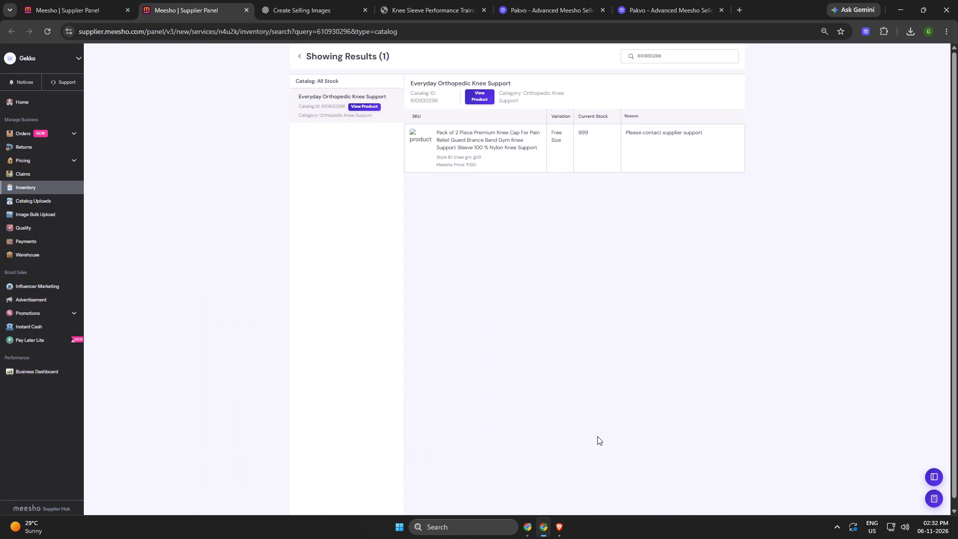
click(565, 250)
drag(184, 99, 178, 101)
click(67, 0)
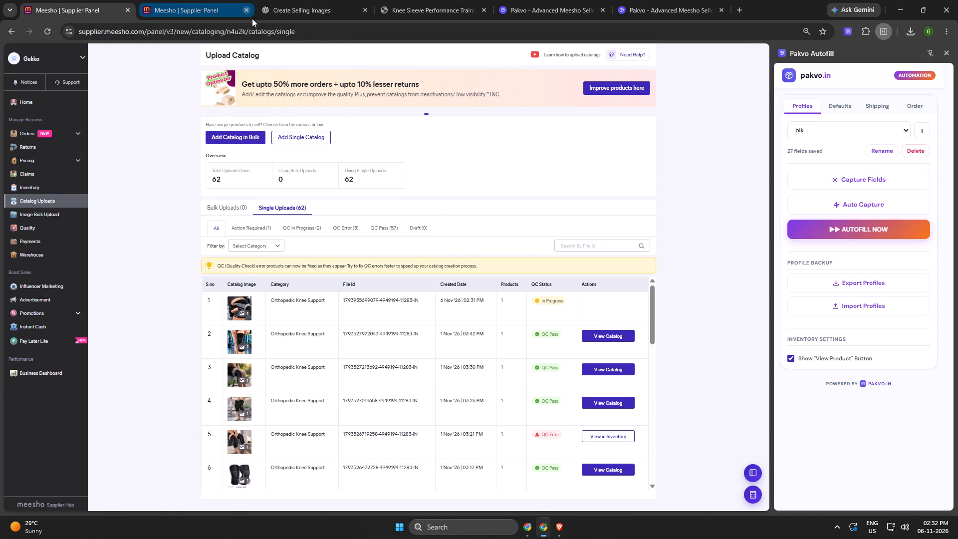
click(244, 9)
click(299, 135)
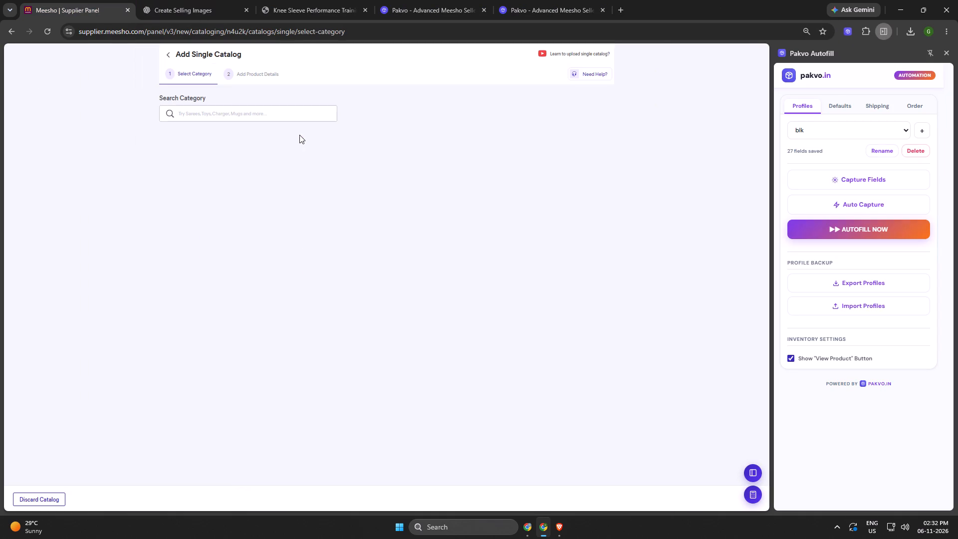
click(290, 150)
click(531, 270)
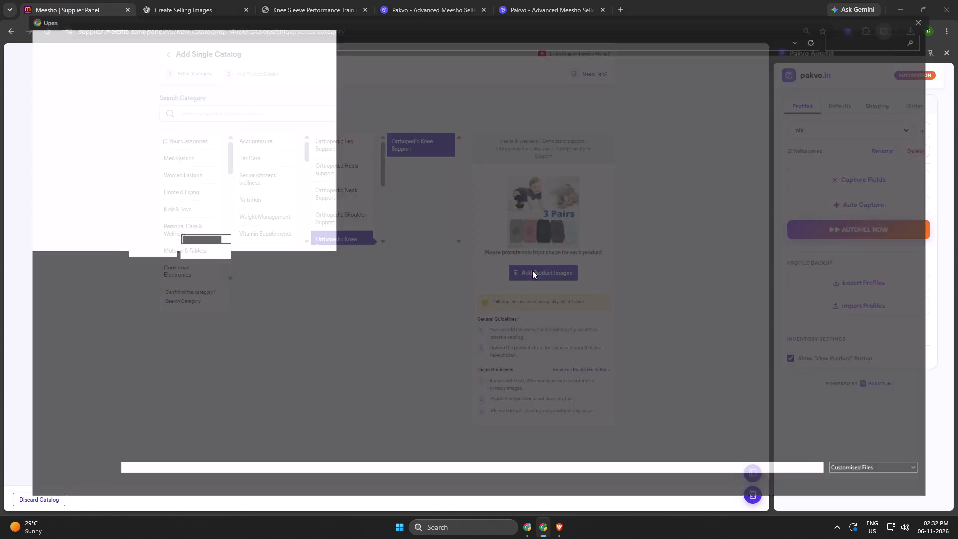
click(767, 86)
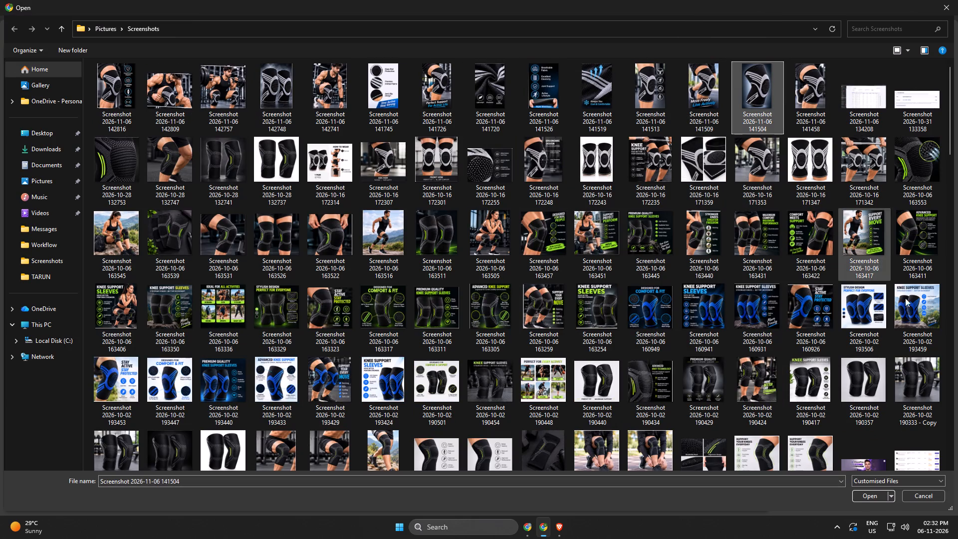
click(873, 500)
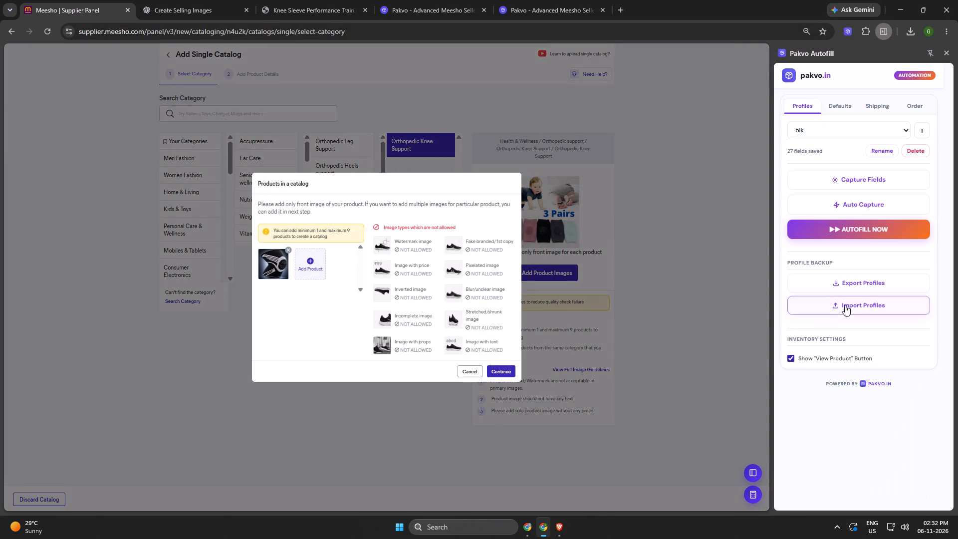
click(497, 367)
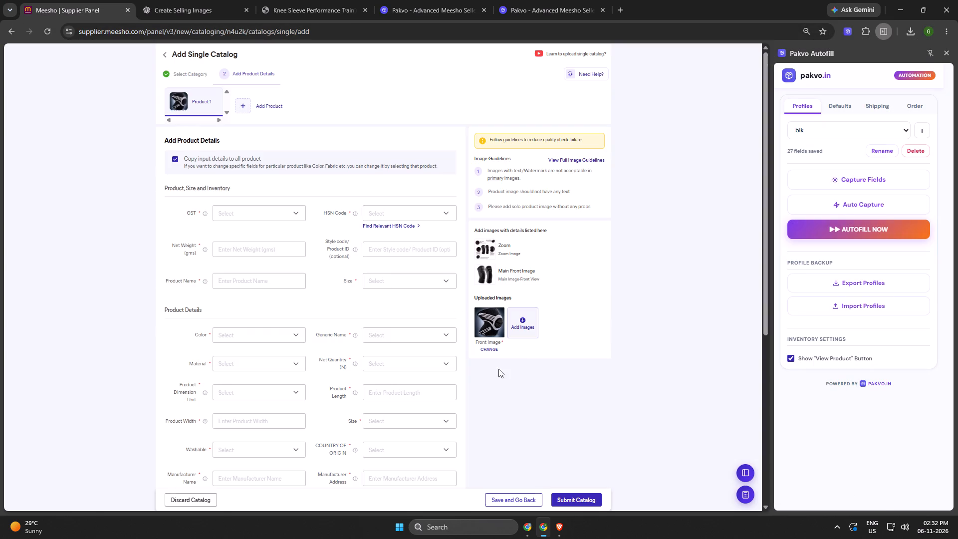
Autofill the product form from the blk profile and set the size under Product, Size and Inventory to Free Size.
click(815, 225)
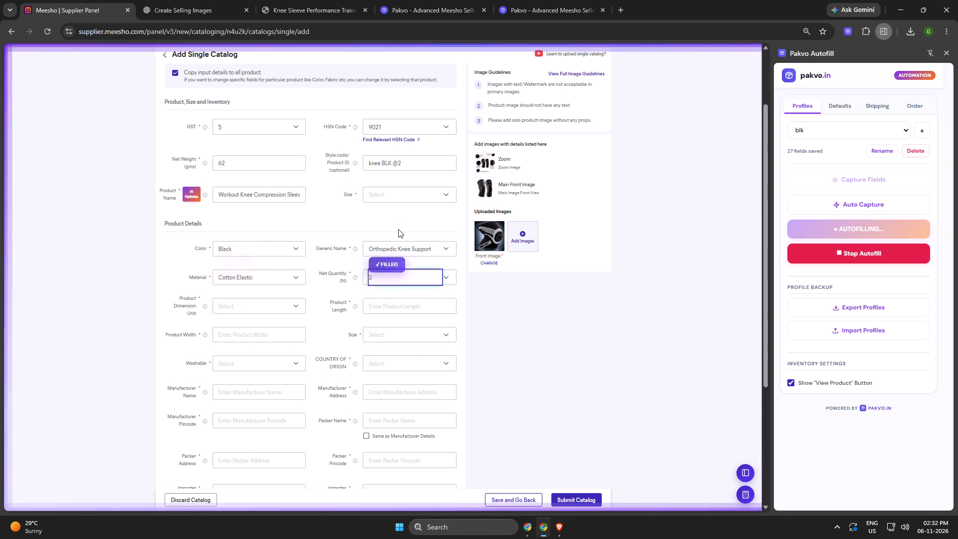
click(427, 160)
click(426, 134)
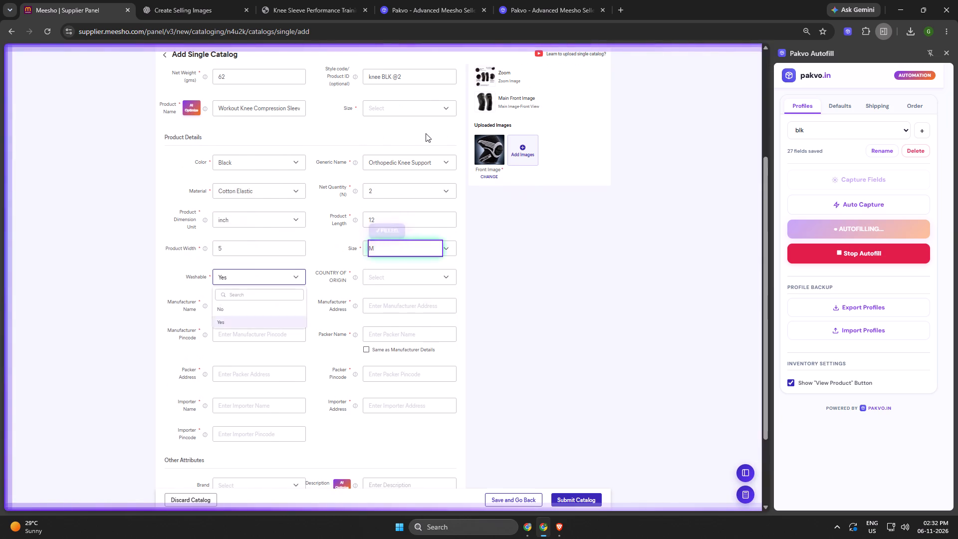
click(428, 116)
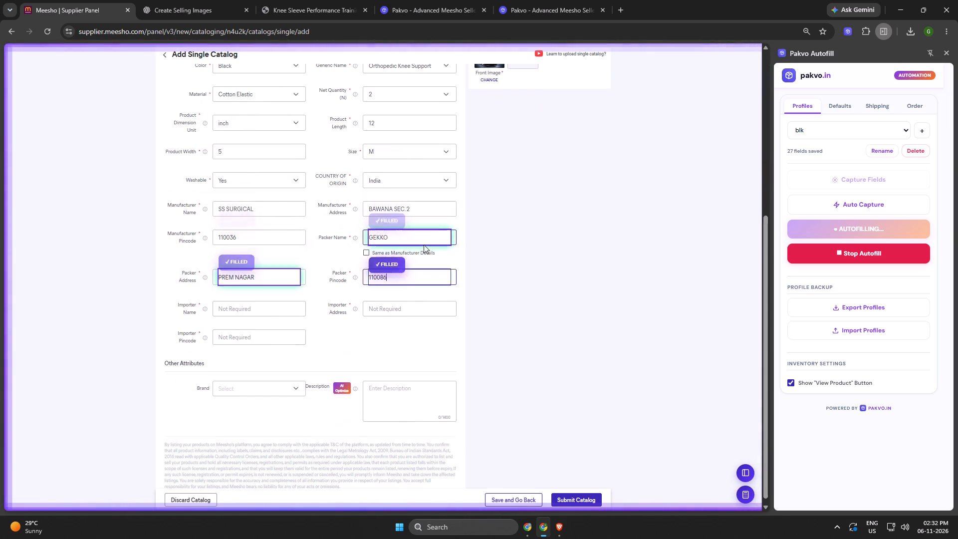
scroll(487, 278, up, 3)
click(395, 287)
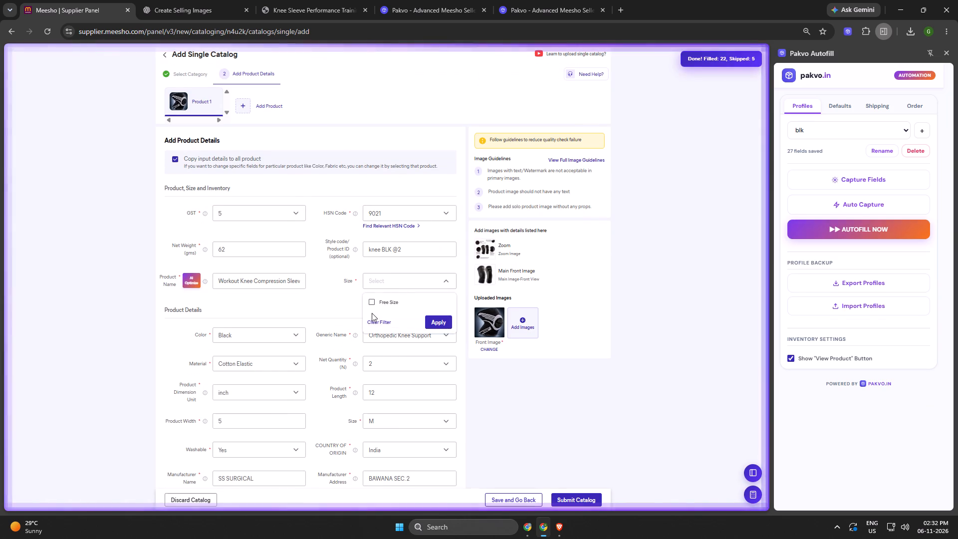
click(372, 303)
click(429, 318)
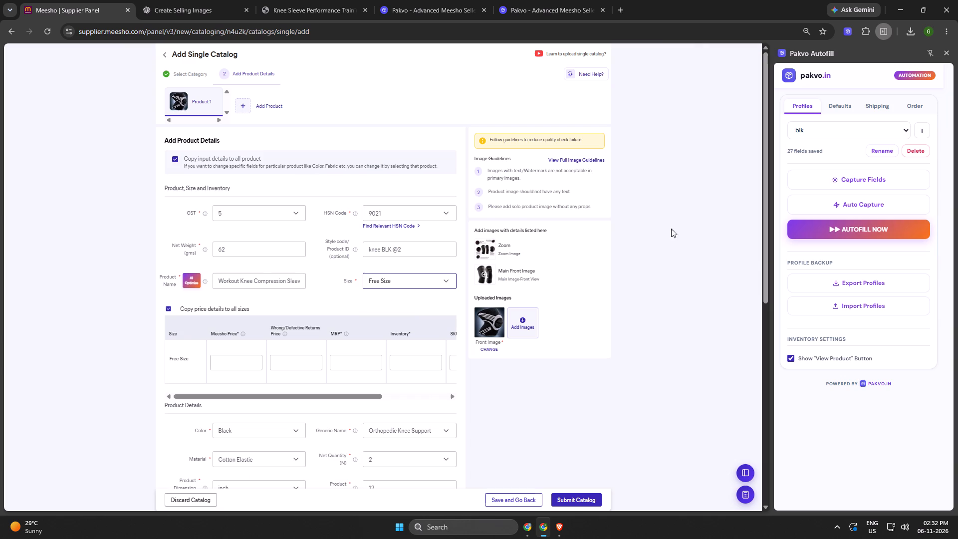
Auto-capture the filled form fields into the blk profile, stopping the manual capture.
click(885, 198)
click(887, 182)
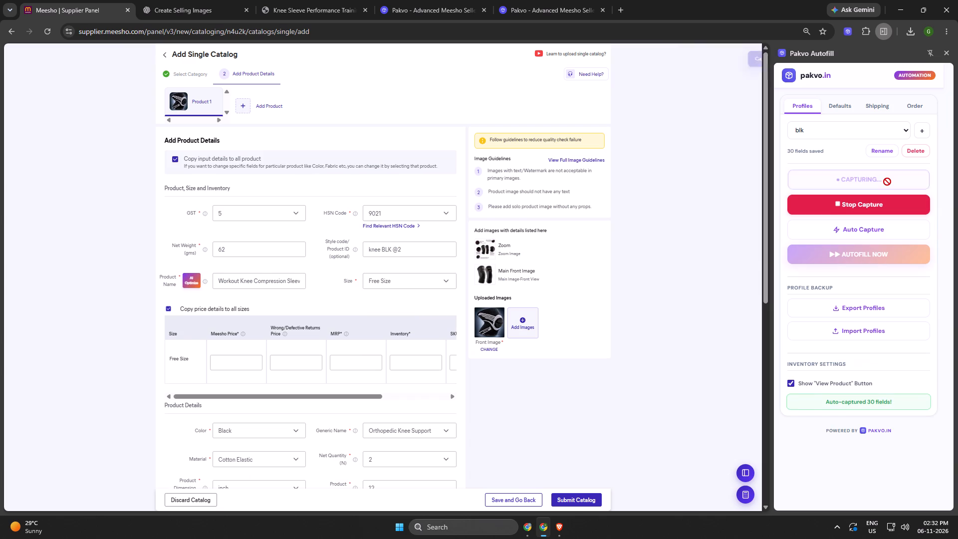
click(868, 224)
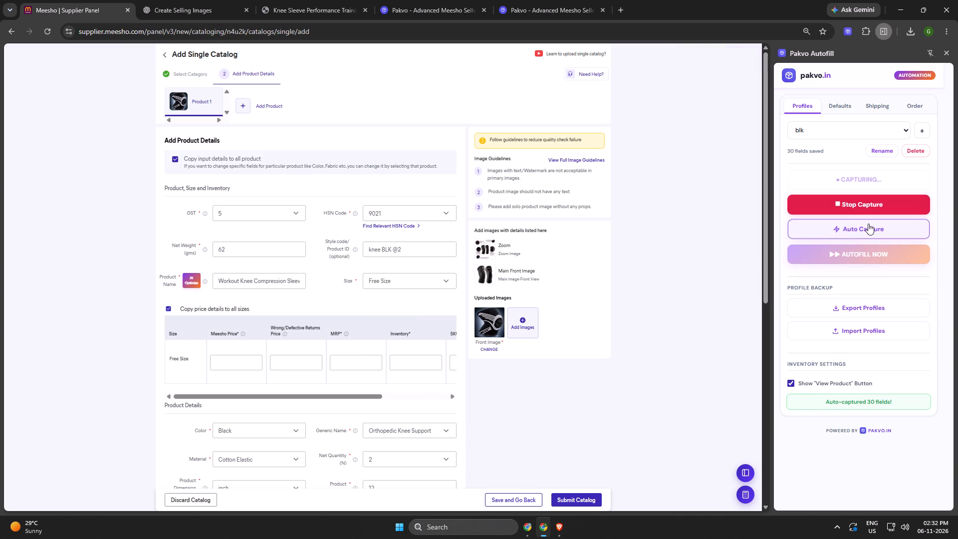
click(871, 205)
click(872, 205)
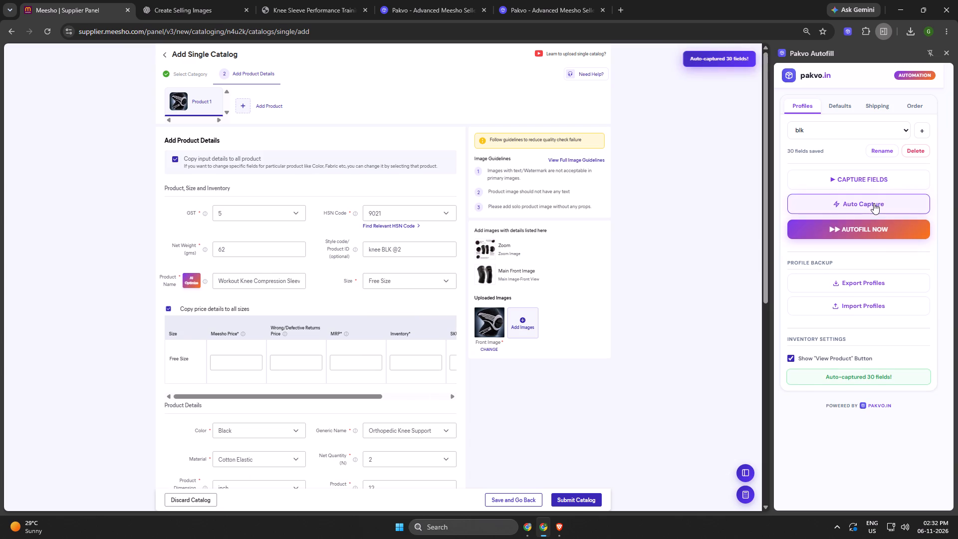
click(874, 203)
triple_click(874, 203)
triple_click(874, 204)
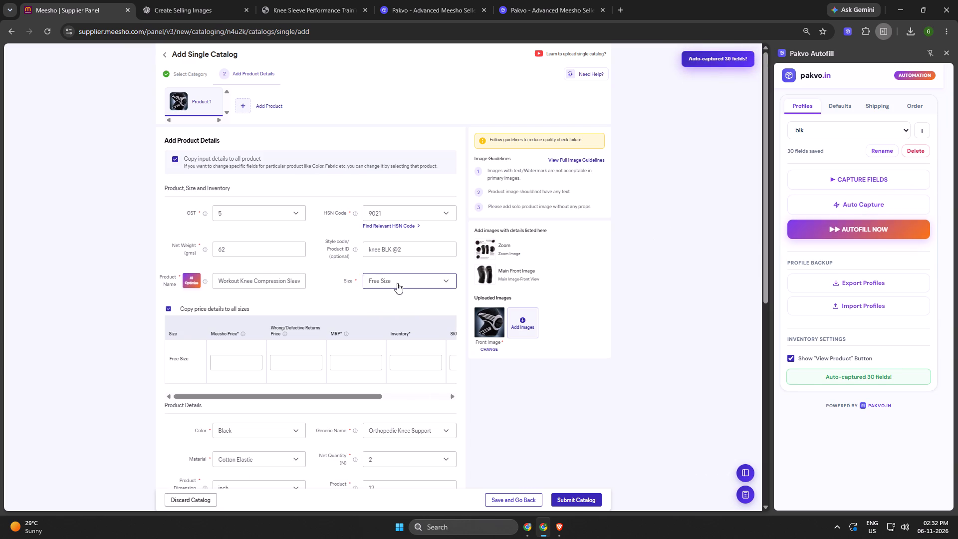
Set the Free Size row to Meesho price 139, wrong/defective returns price 138, MRP 999 and inventory 999.
click(253, 363)
key(1)
key(3)
key(9)
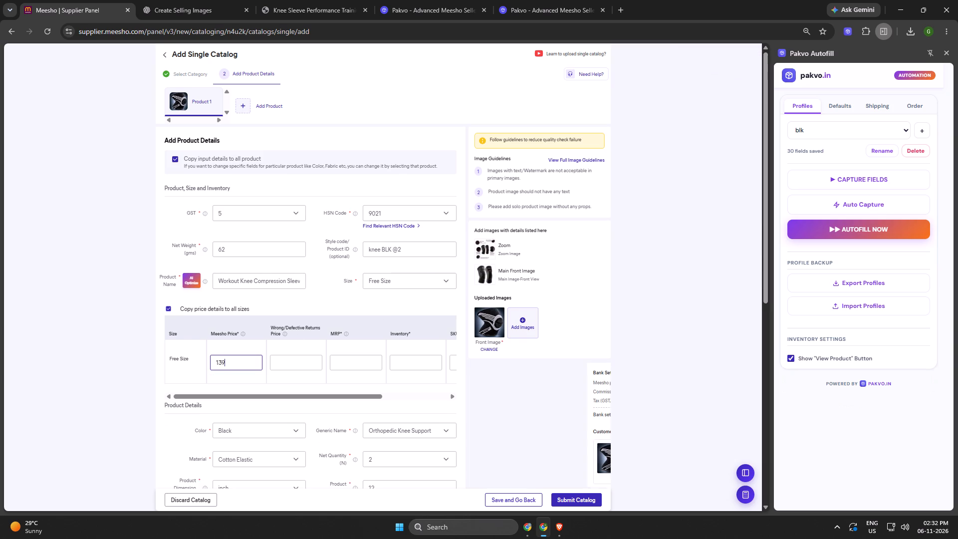
click(300, 363)
key(BackSpace)
key(BackSpace)
key(BackSpace)
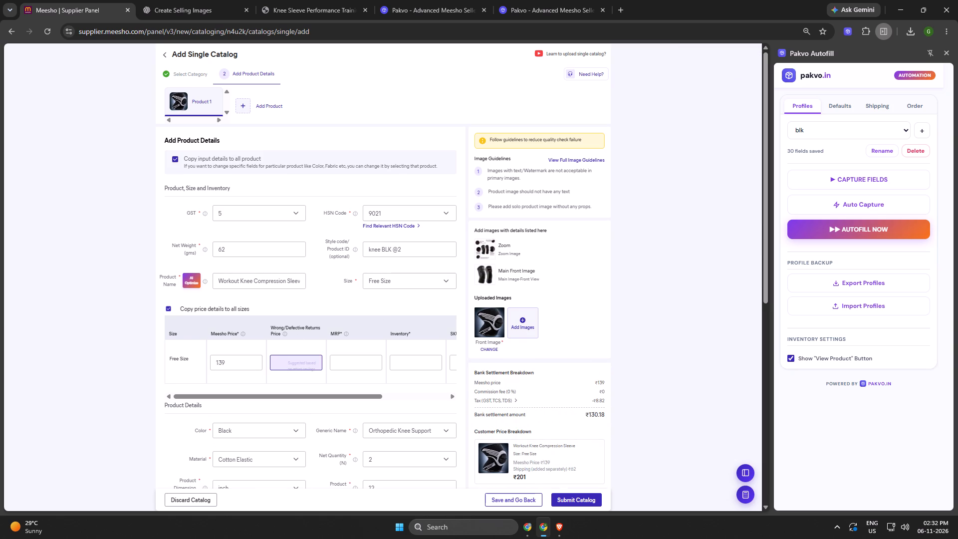
text(138)
click(359, 362)
text(999)
click(405, 363)
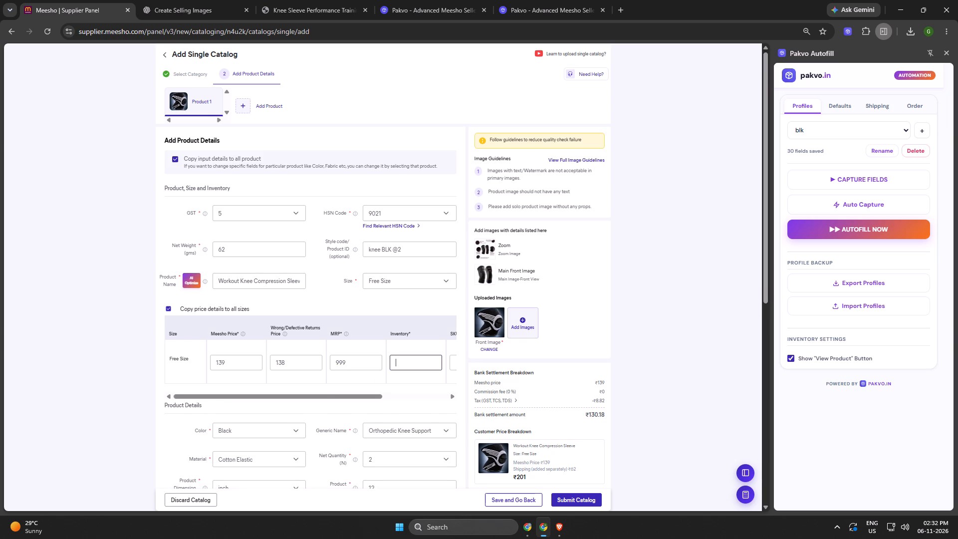
text(9999)
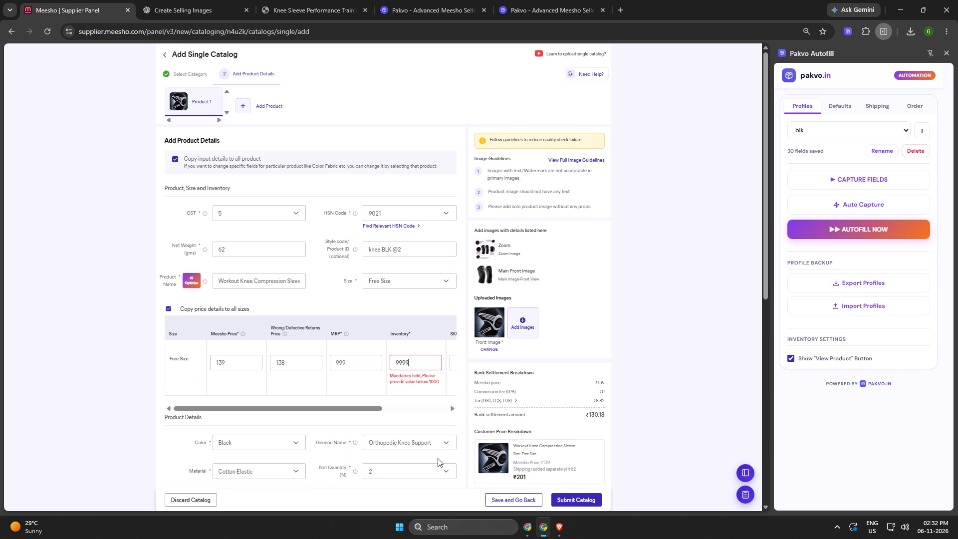
key(BackSpace)
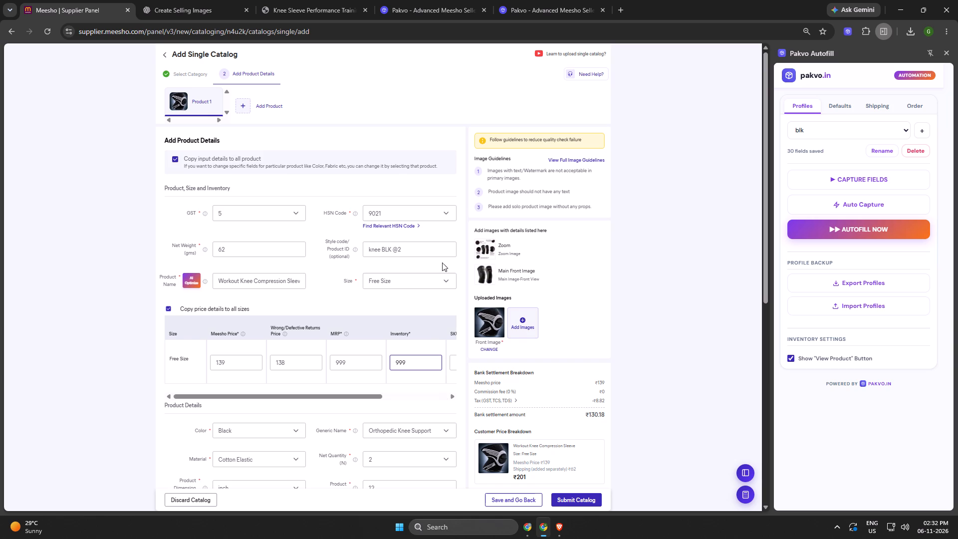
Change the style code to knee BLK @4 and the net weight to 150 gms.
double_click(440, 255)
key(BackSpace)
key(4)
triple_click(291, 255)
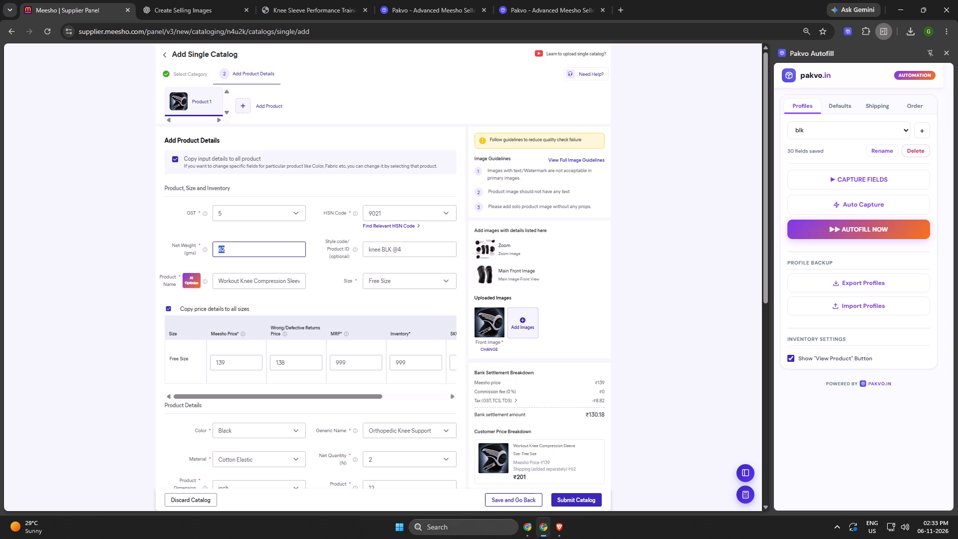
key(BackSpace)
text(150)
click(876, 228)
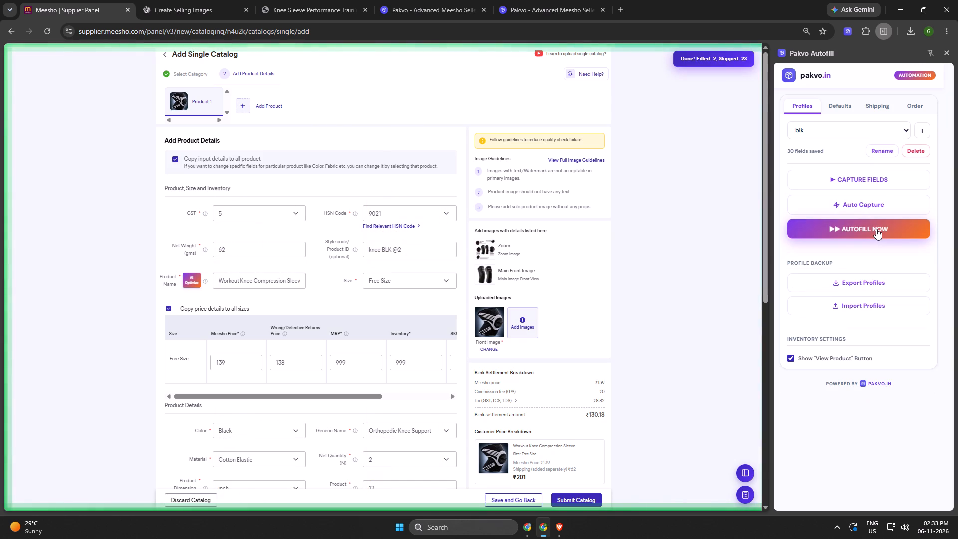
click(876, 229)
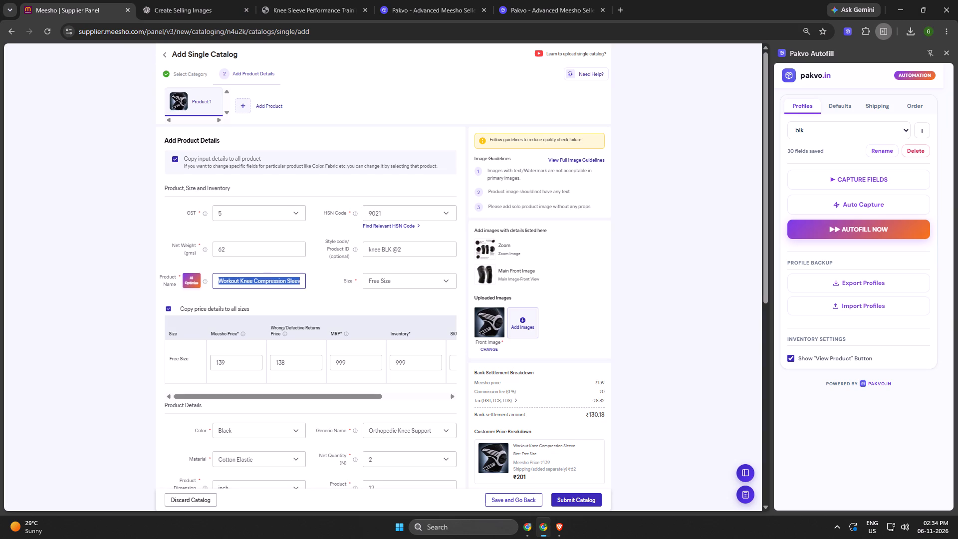
key(ctrl+v)
scroll(415, 309, down, 7)
scroll(425, 330, up, 5)
scroll(425, 330, down, 4)
scroll(537, 435, up, 5)
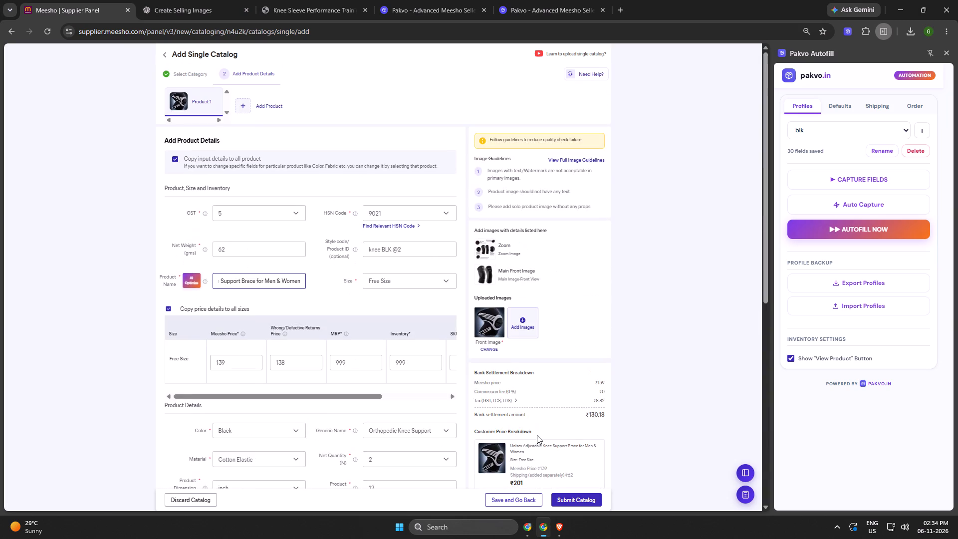
click(524, 330)
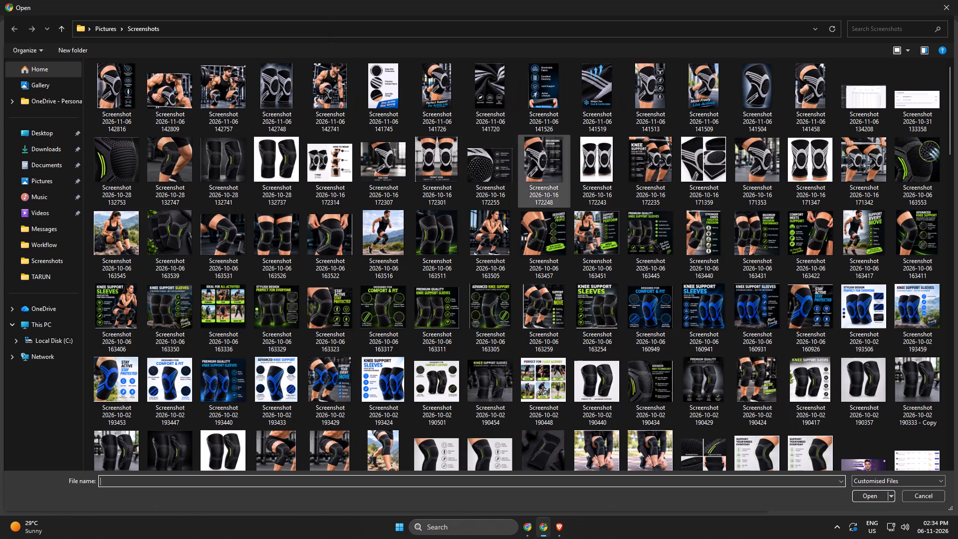
ctrl+click(648, 162)
ctrl+click(697, 159)
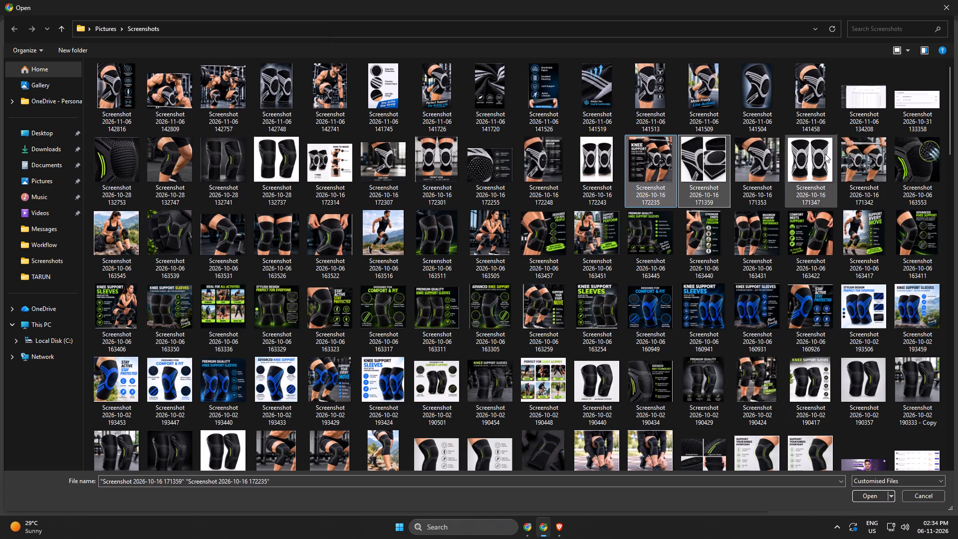
ctrl+click(343, 87)
click(866, 491)
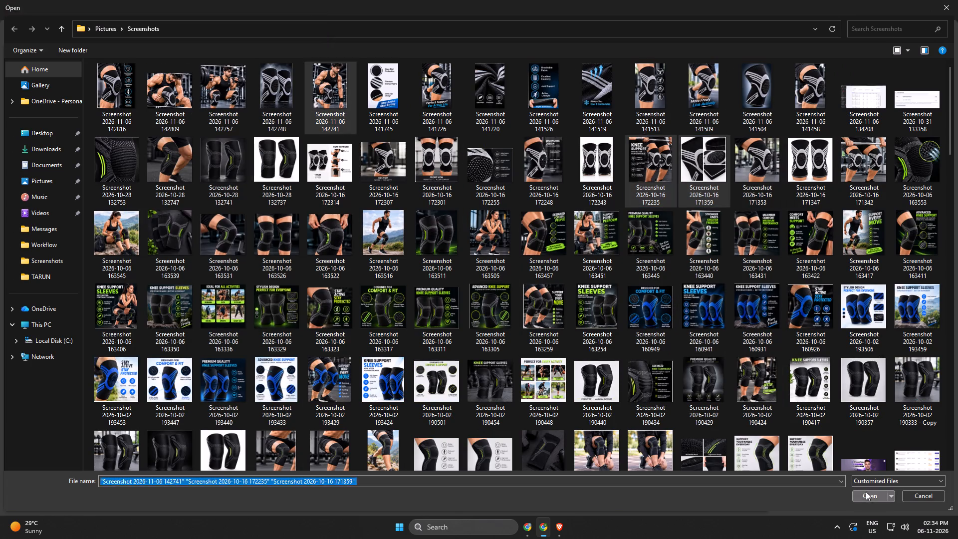
Submit the catalog and close the steps for increasing its visibility.
click(596, 502)
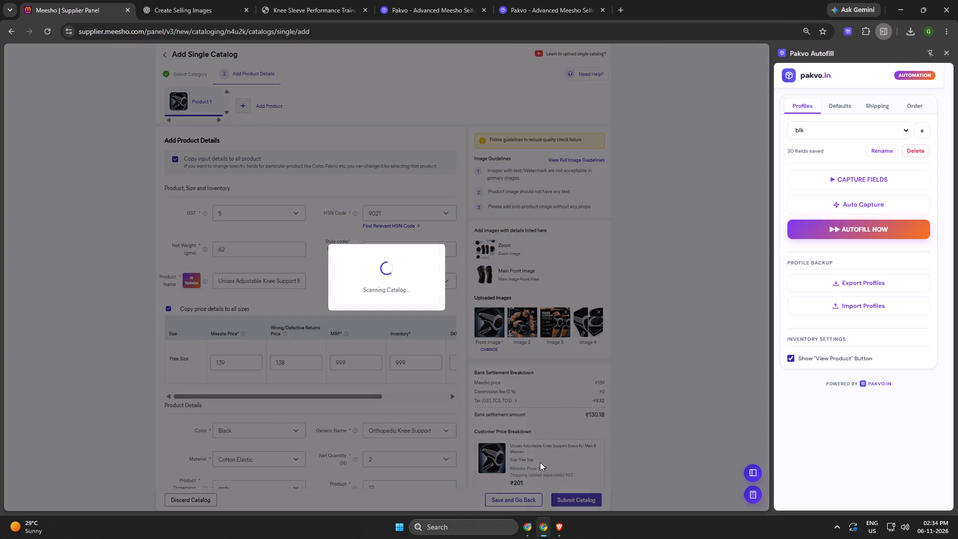
click(436, 294)
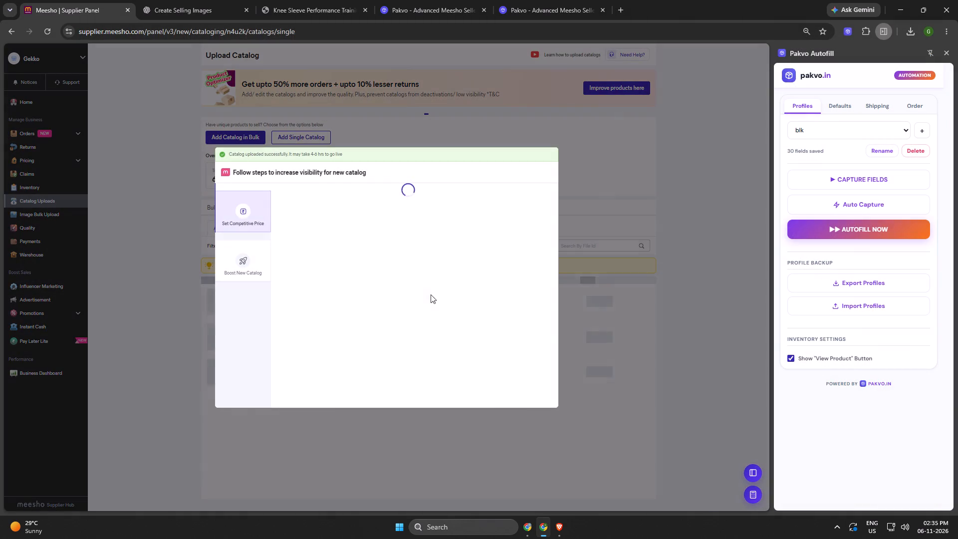
click(552, 172)
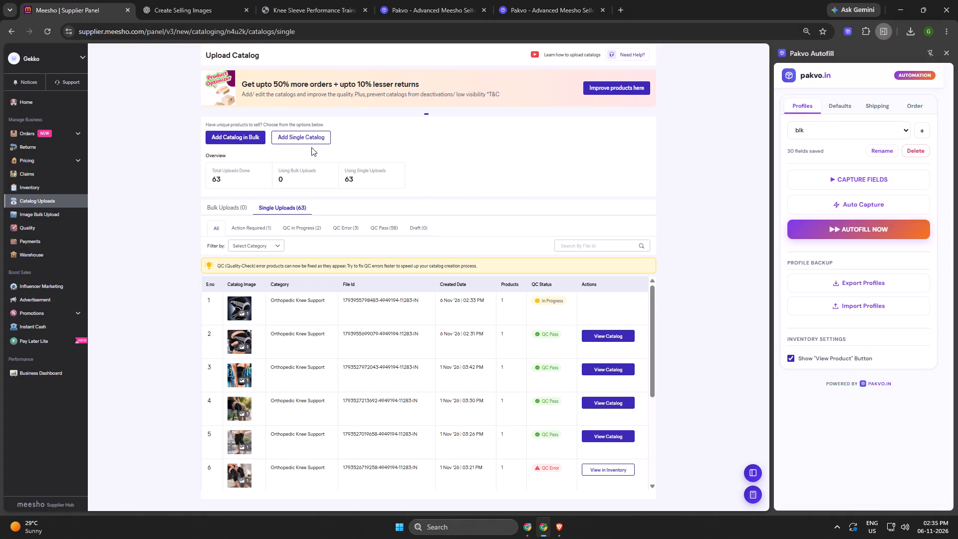
click(309, 132)
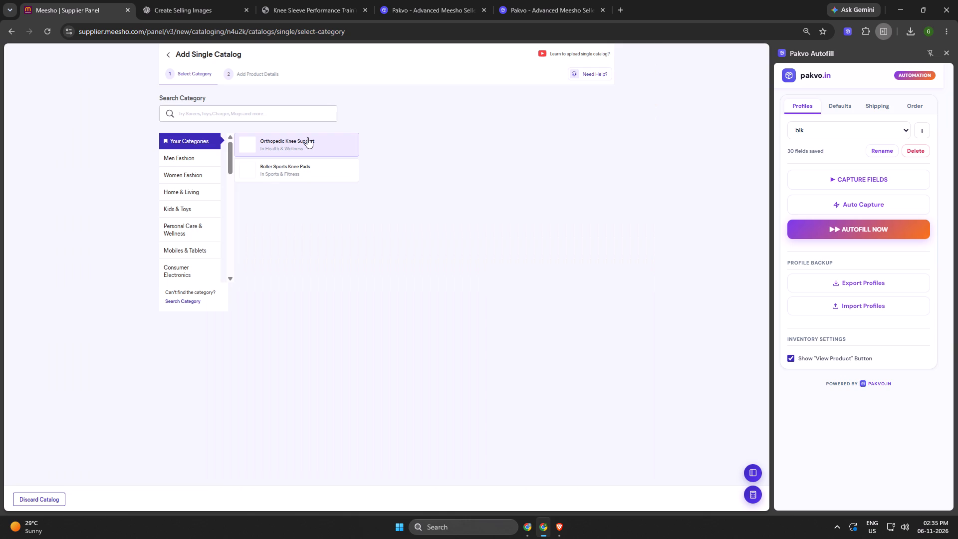
click(307, 137)
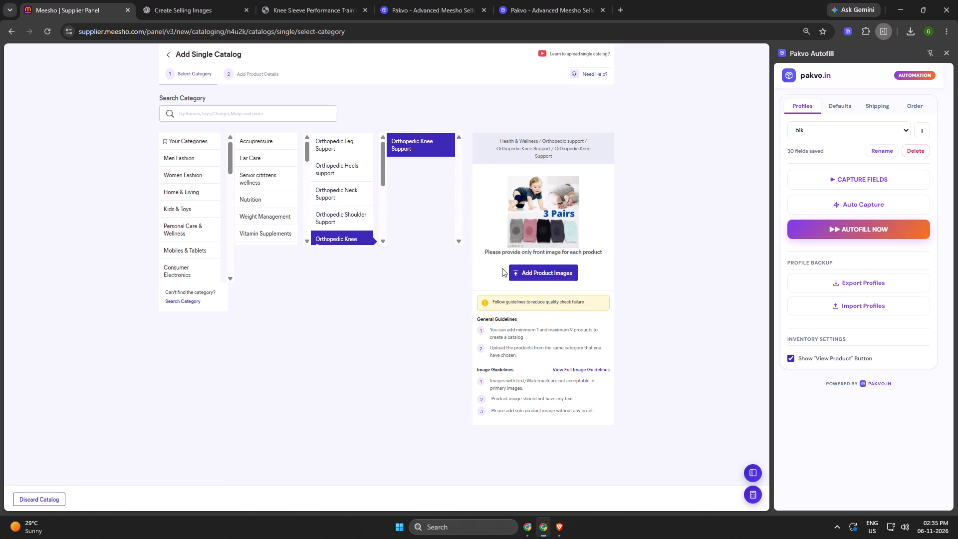
click(530, 269)
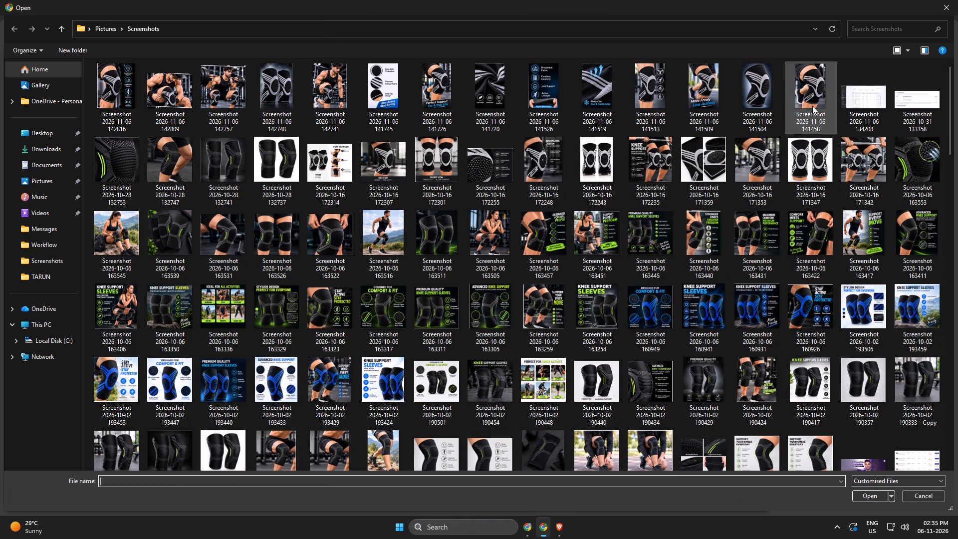
click(712, 99)
click(876, 498)
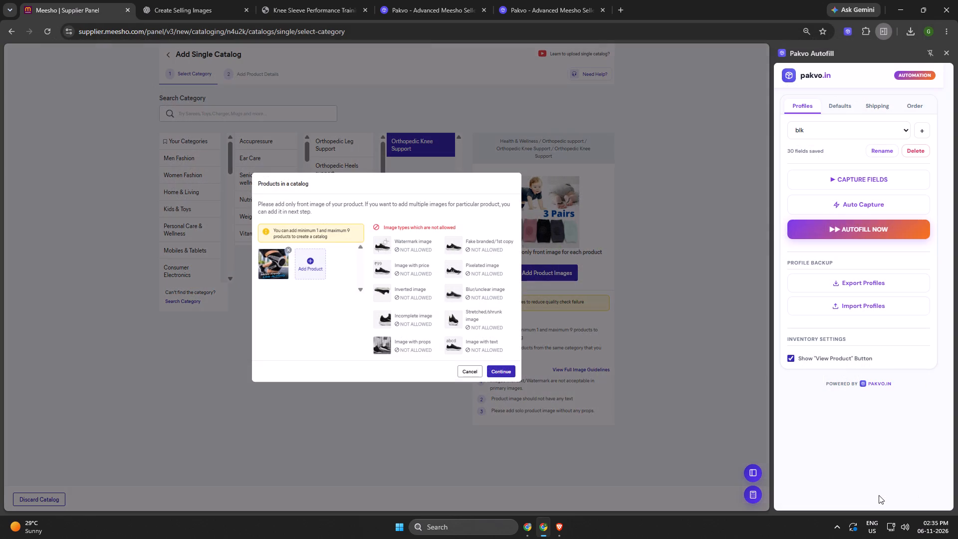
click(500, 373)
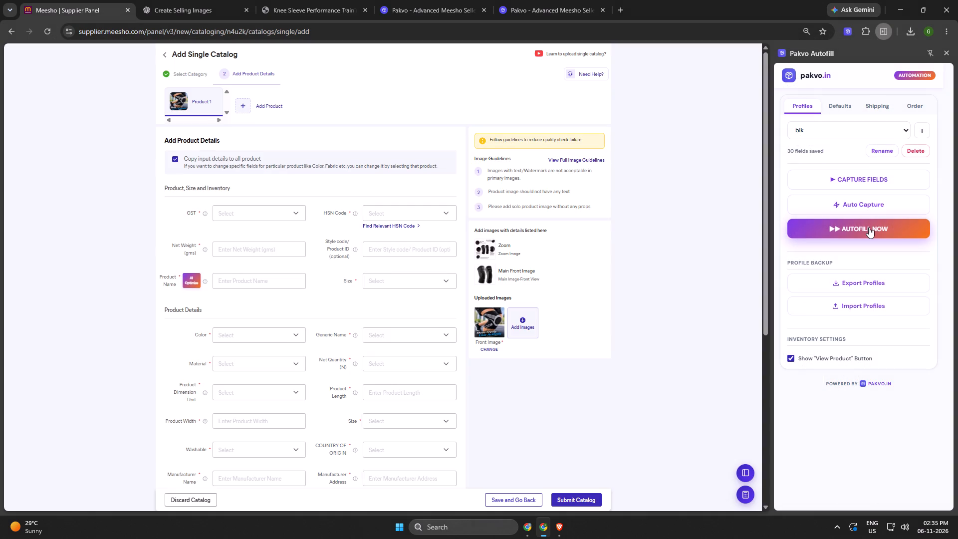
Autofill the new catalog's product details with the saved "blk" Pakvo profile.
click(869, 227)
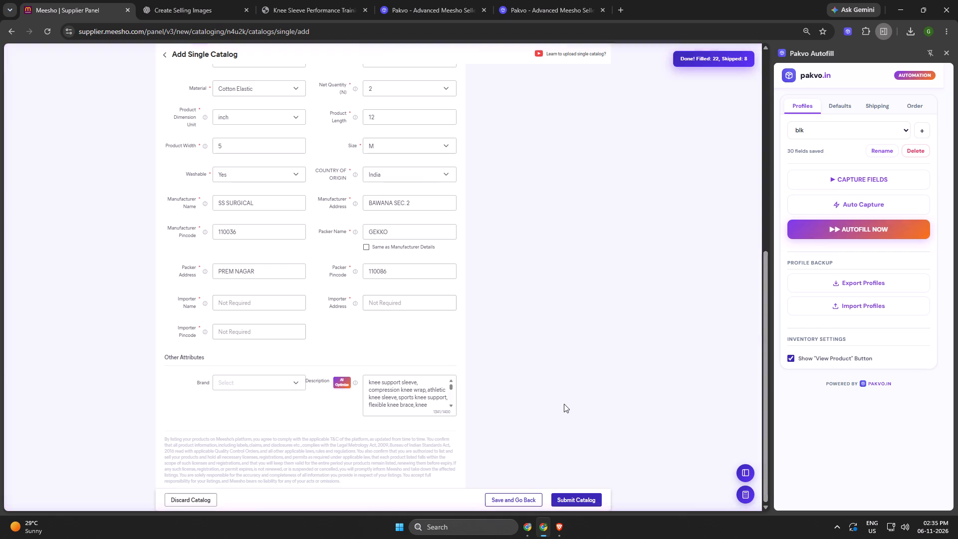
Open Meesho's shopping site in a new tab through a Google search for "meesho buyer" and search it for "knee cap".
scroll(564, 404, up, 5)
click(269, 276)
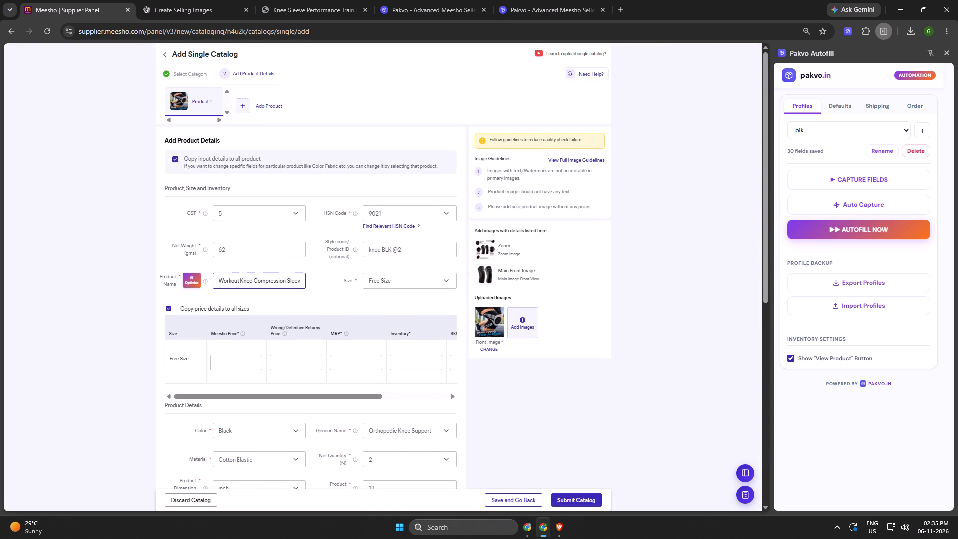
click(156, 0)
click(321, 0)
click(432, 3)
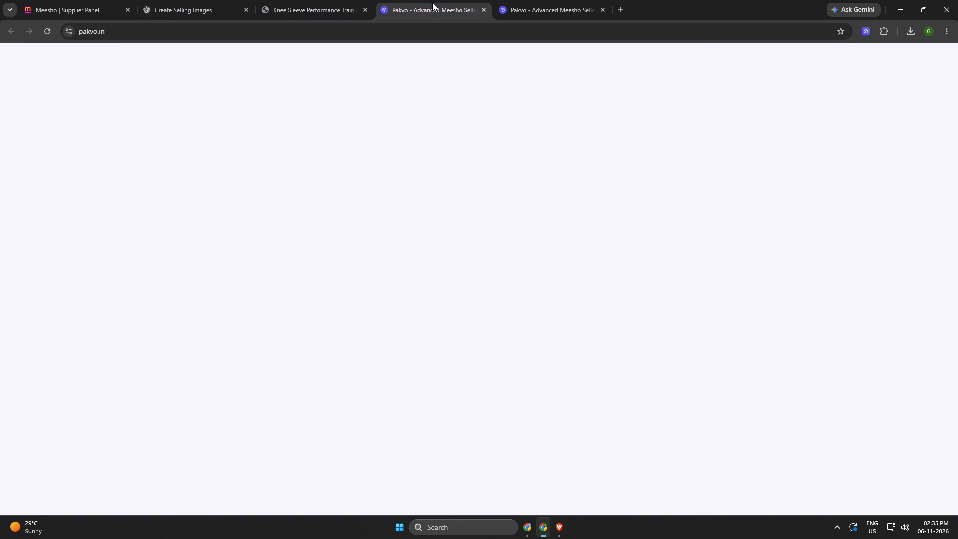
click(618, 7)
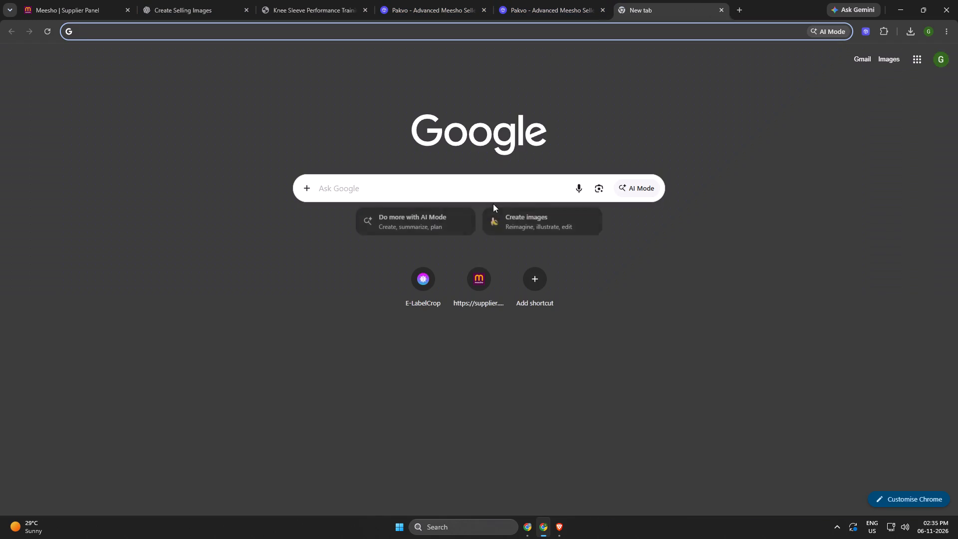
click(491, 183)
click(398, 302)
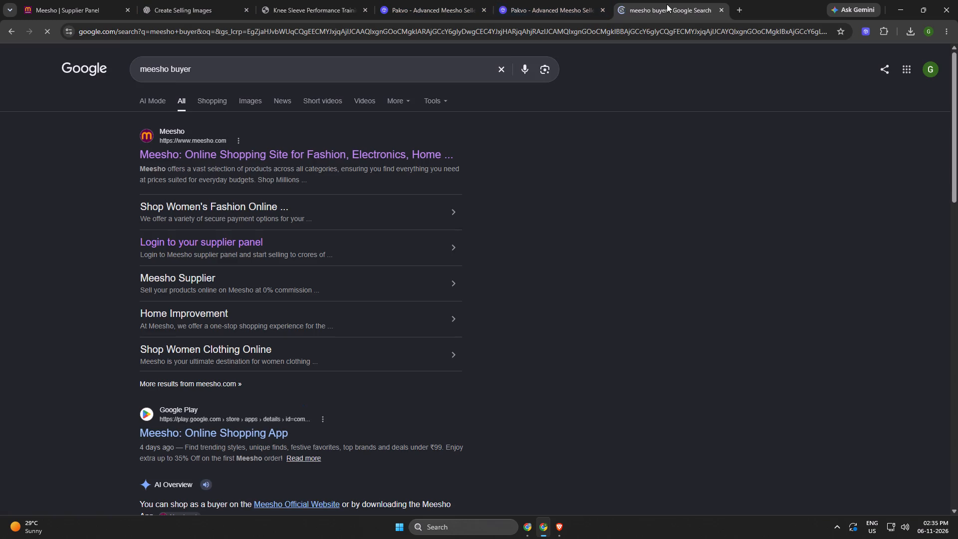
drag(669, 2, 215, 0)
click(248, 163)
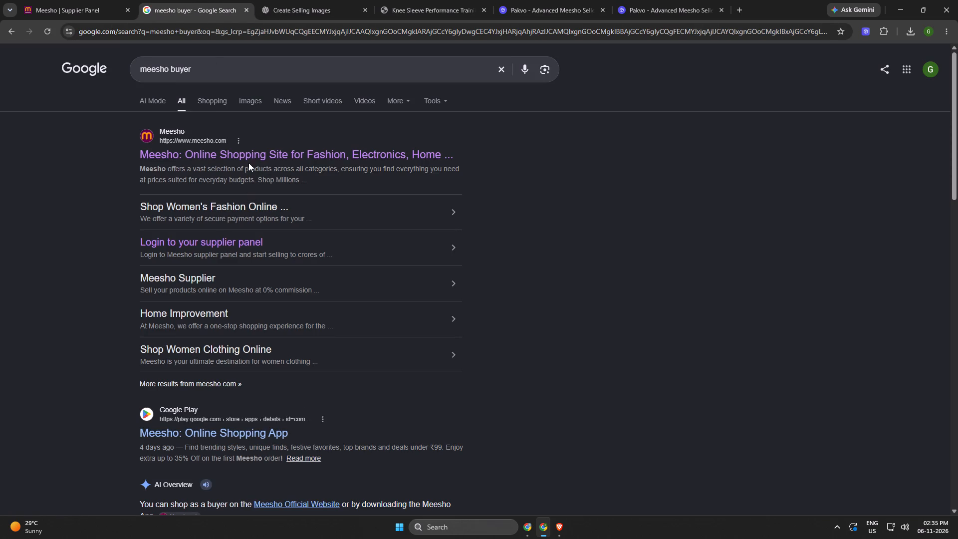
click(249, 157)
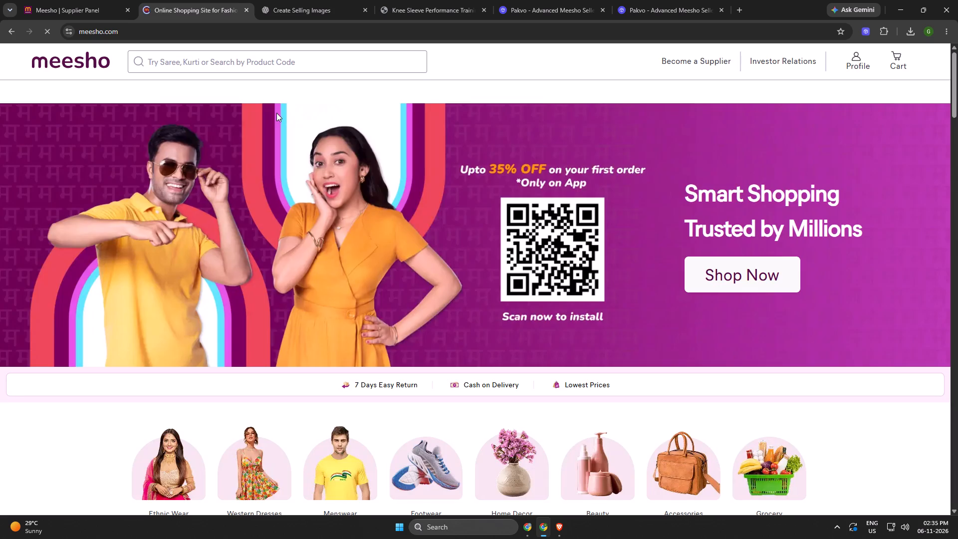
click(323, 64)
click(297, 100)
click(294, 108)
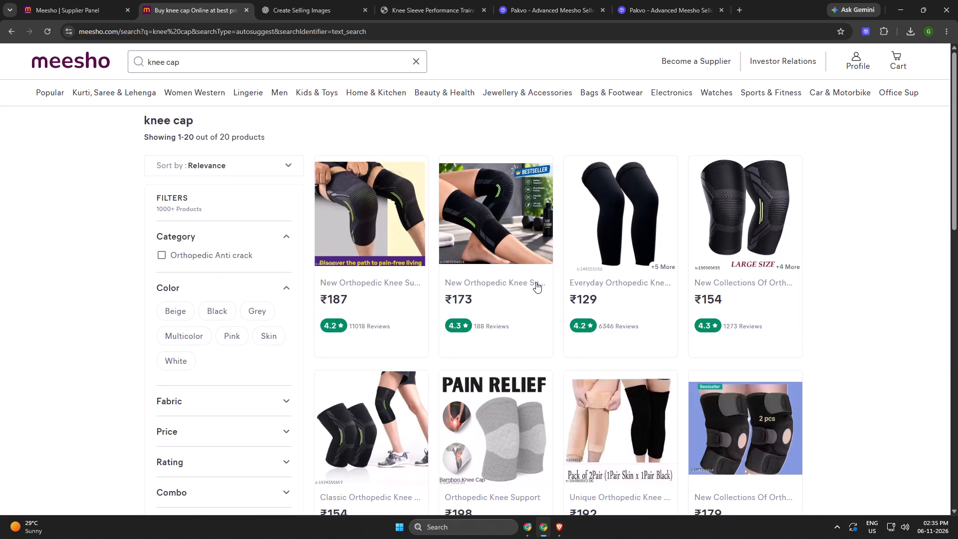
Replace the catalog's product name with the full title copied from the ₹173 "Premium Knee Cap For Pain Relief" listing.
click(527, 281)
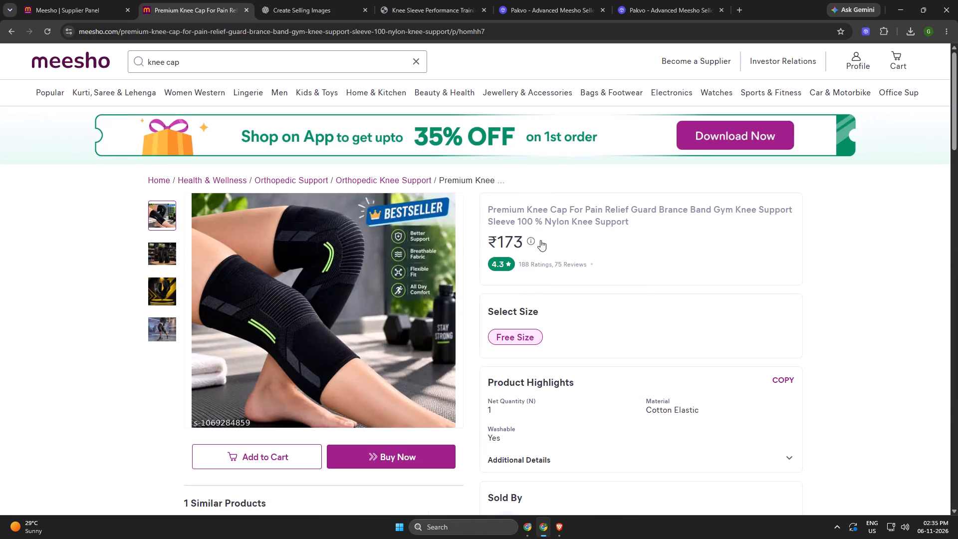
triple_click(589, 218)
key(ctrl+c)
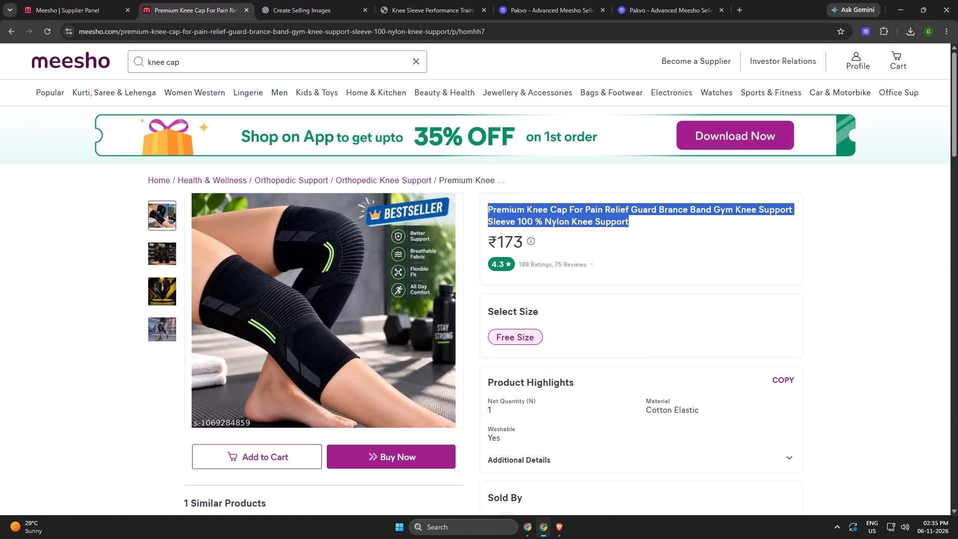
key(alt+Tab)
click(84, 0)
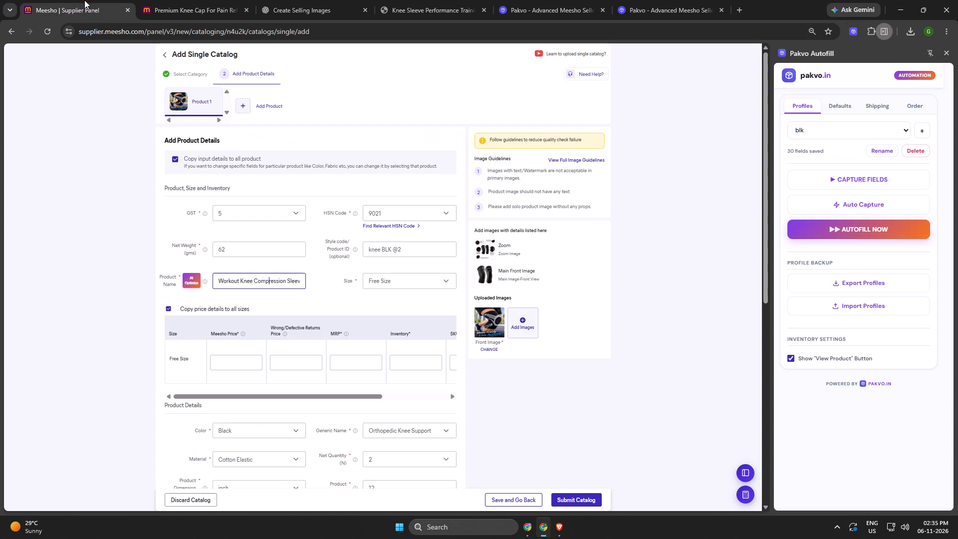
double_click(240, 282)
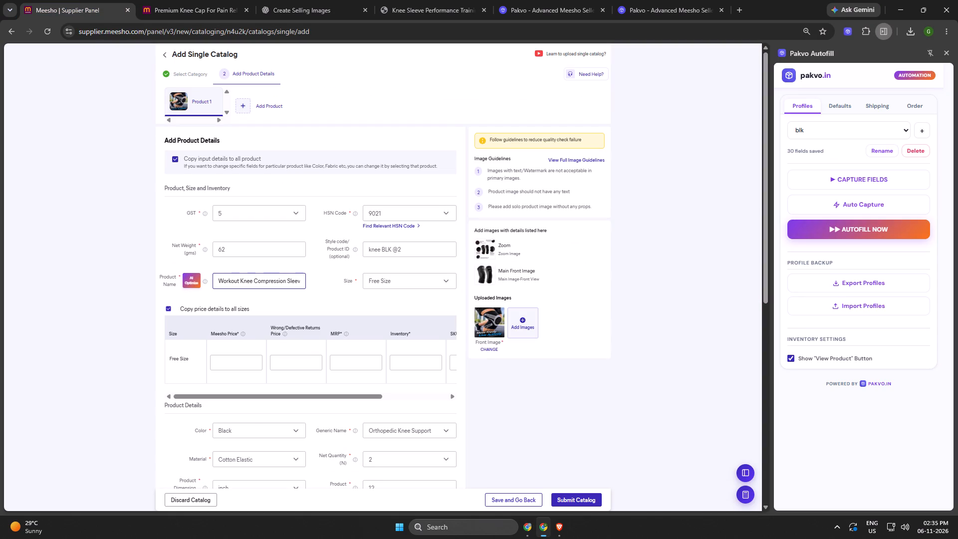
key(ctrl+a)
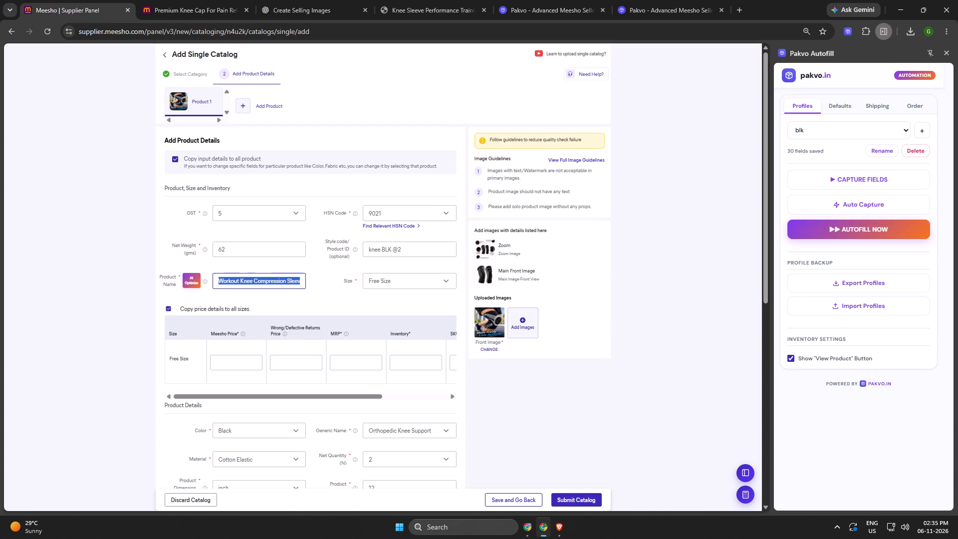
key(ctrl+v)
Set the Free Size row to Meesho price 137, wrong/defective returns price 135, MRP 999 and inventory 999.
click(251, 355)
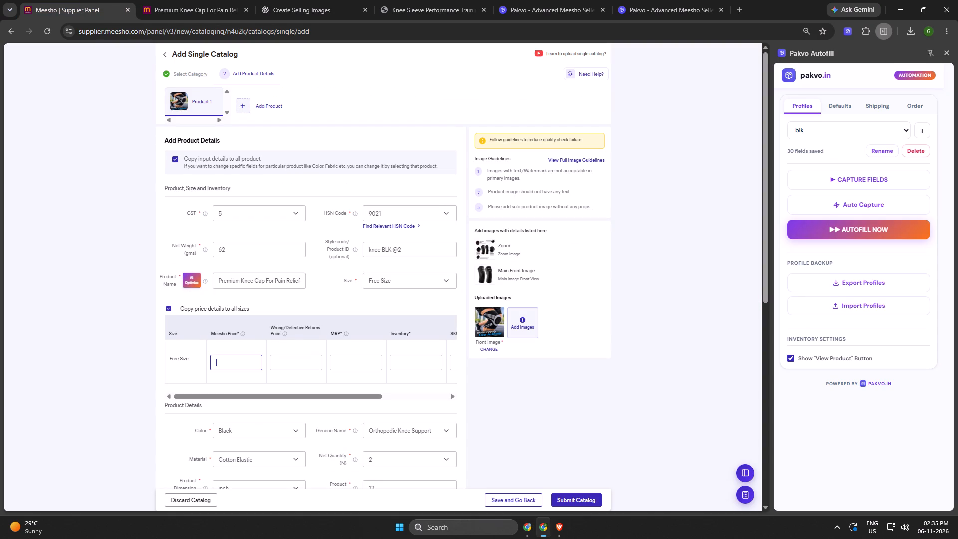
text(137)
click(303, 370)
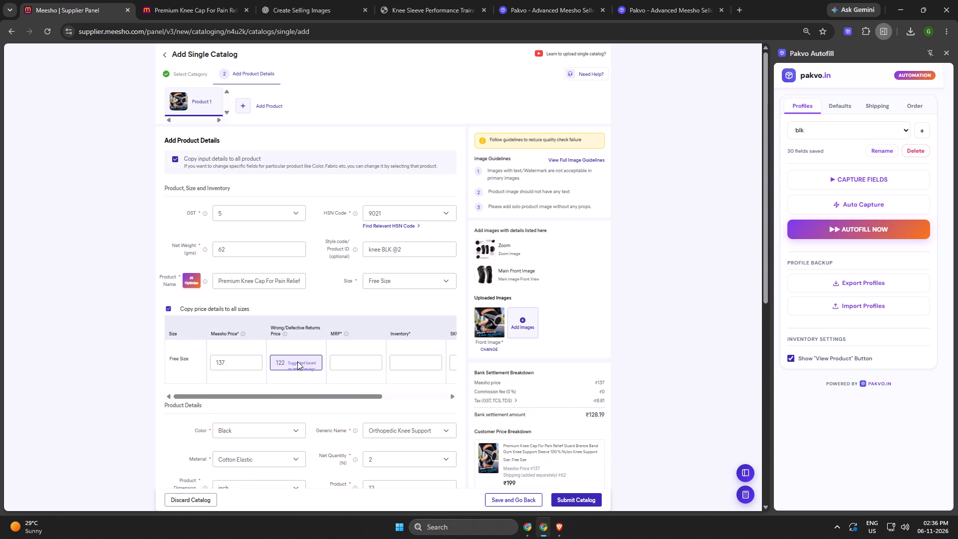
double_click(287, 360)
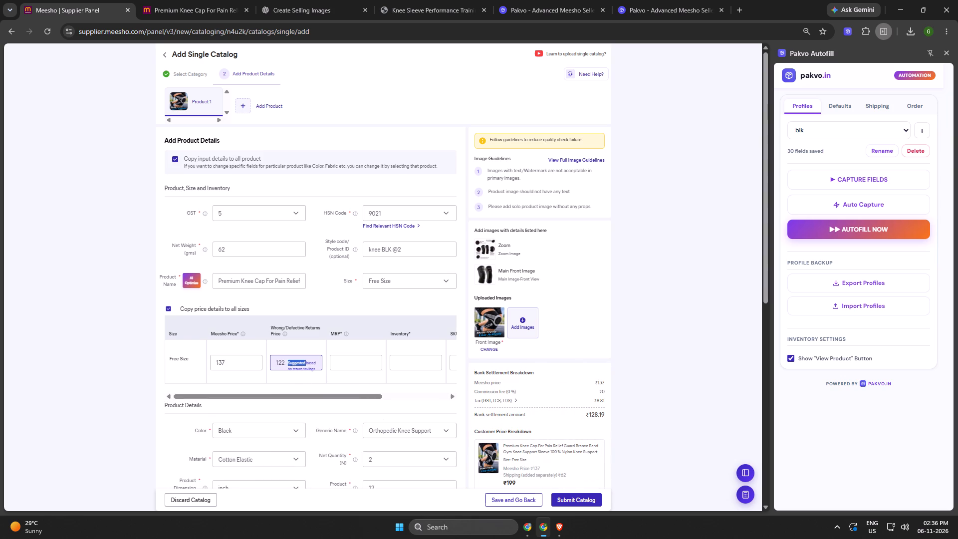
double_click(282, 361)
text(135)
click(336, 358)
key(9)
key(9)
key(9)
click(408, 364)
text(999)
Change the style code/product ID to "knee BLK @6".
scroll(352, 323, down, 1)
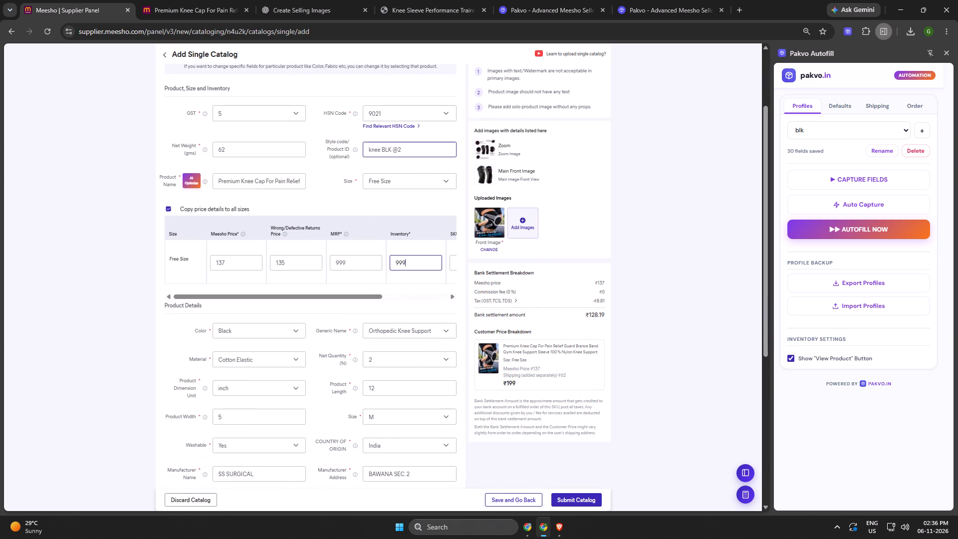
double_click(429, 150)
key(BackSpace)
key(BackSpace)
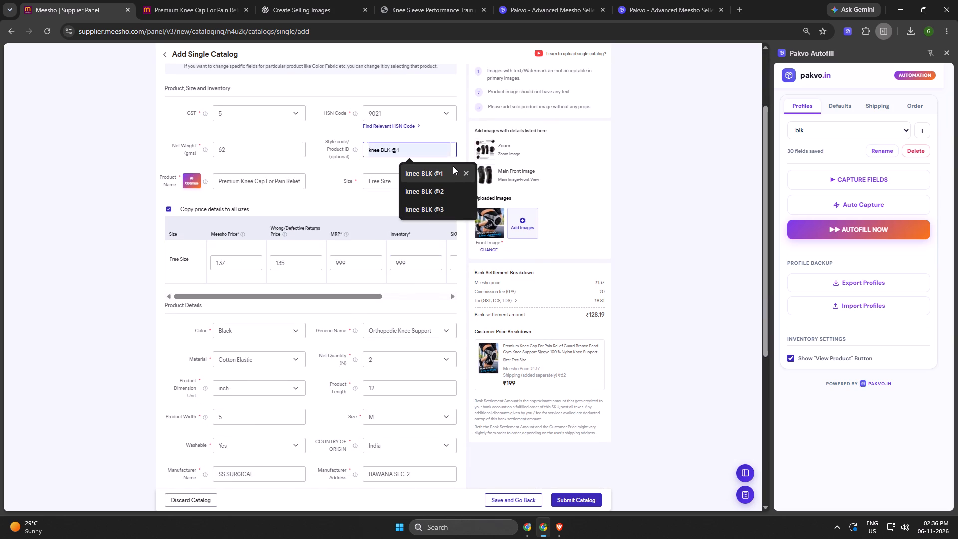
double_click(466, 171)
click(466, 171)
click(424, 149)
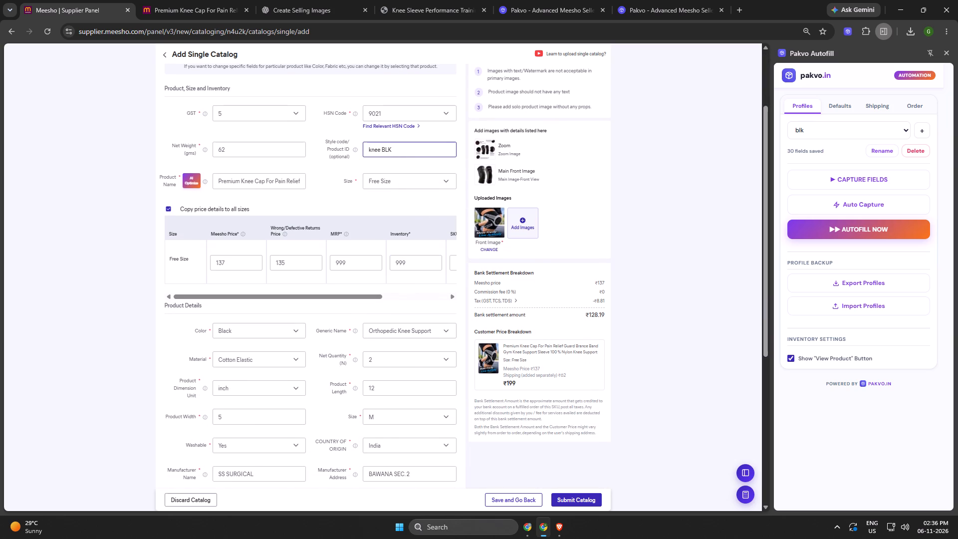
click(424, 149)
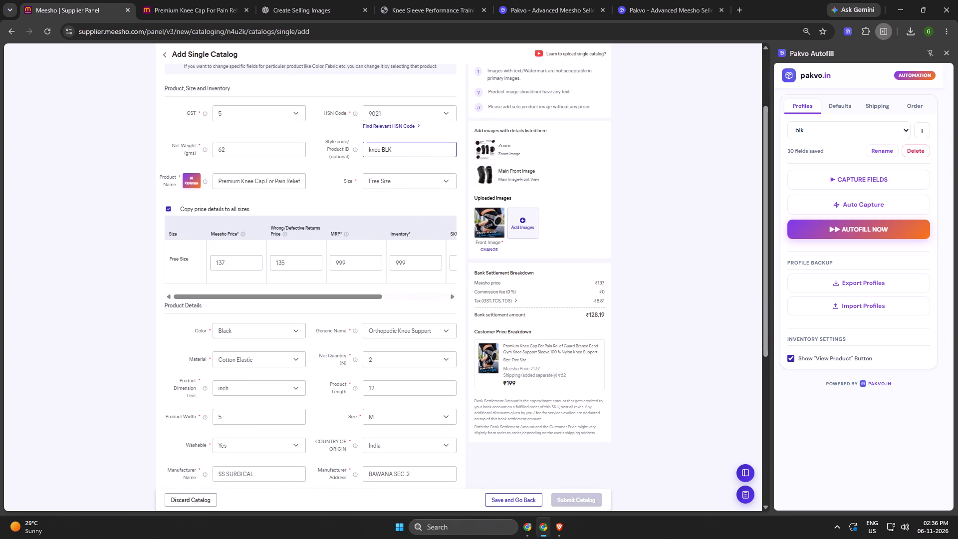
key(shift+at)
click(437, 144)
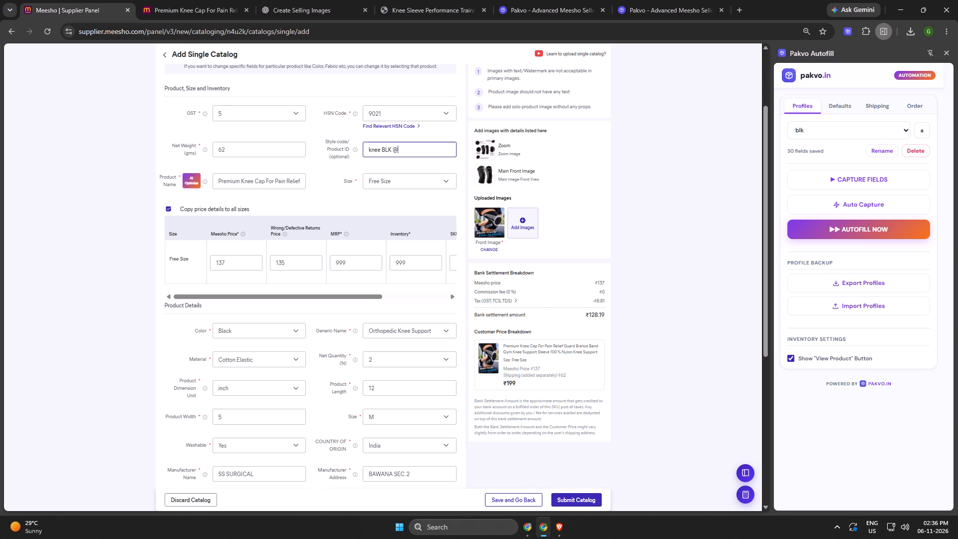
key(6)
click(525, 225)
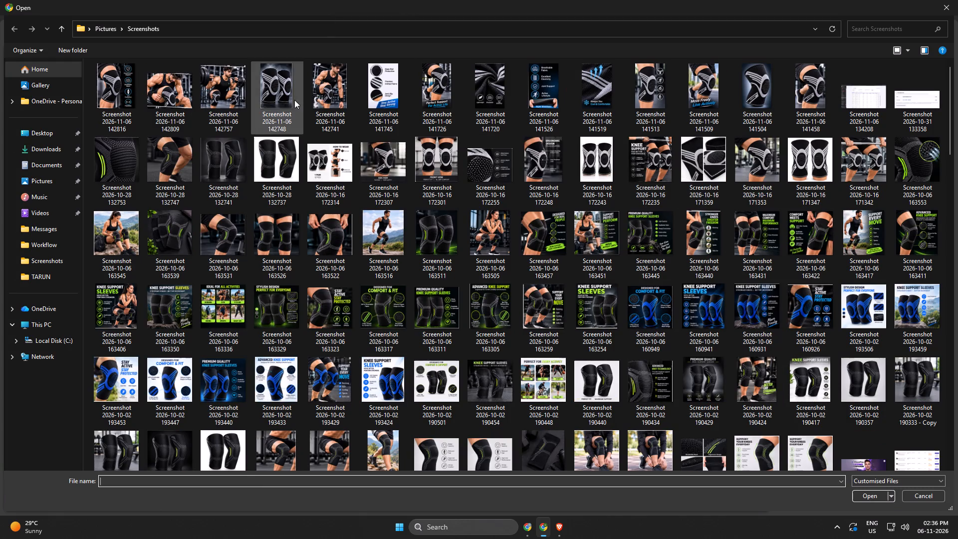
ctrl+click(223, 84)
ctrl+click(169, 81)
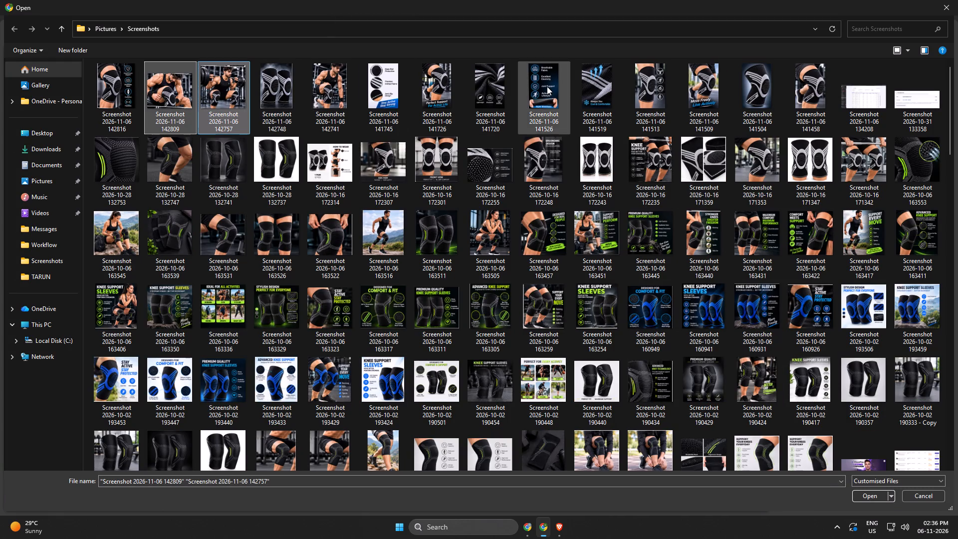
ctrl+click(129, 91)
click(871, 500)
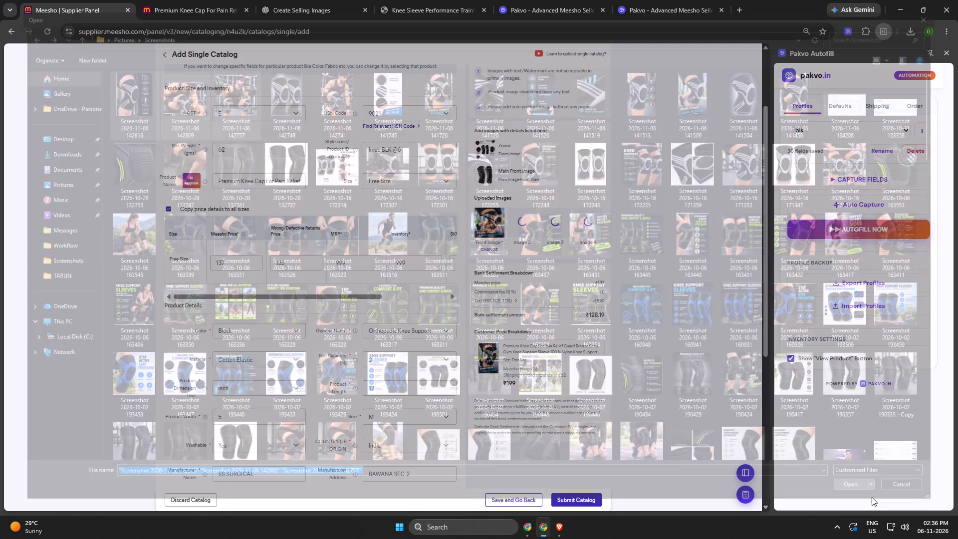
Set the knee support's Size in the product details to L.
scroll(380, 318, down, 9)
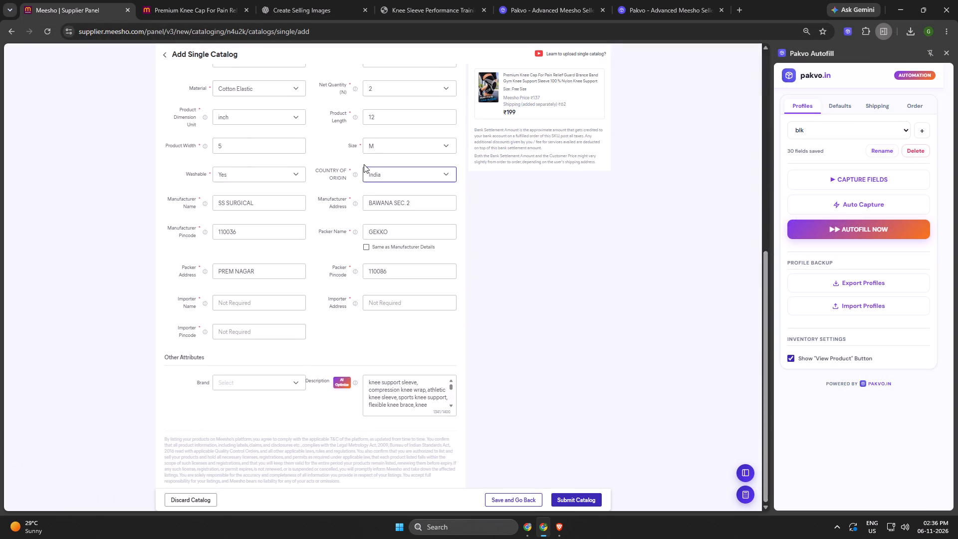
click(377, 152)
click(391, 189)
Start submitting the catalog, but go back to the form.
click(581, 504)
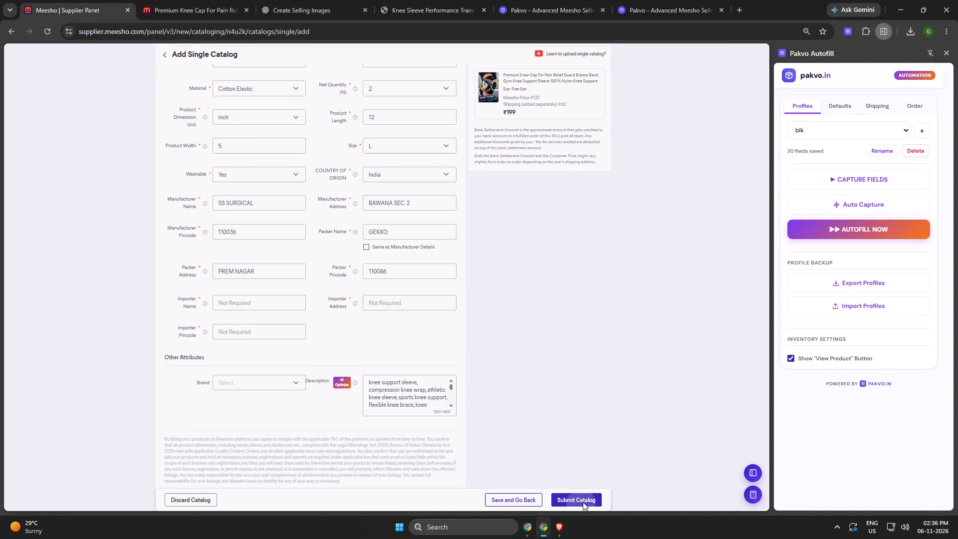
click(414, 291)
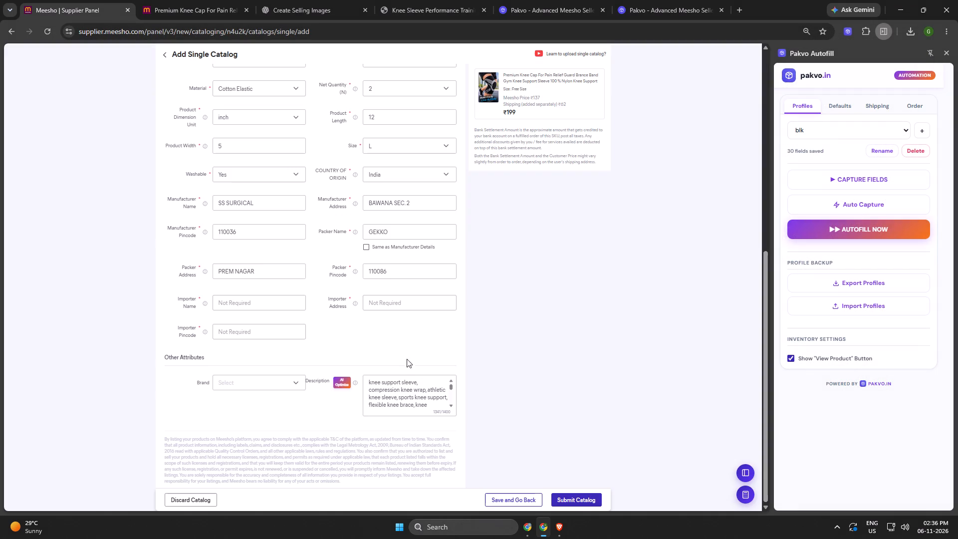
Clear the autofilled product description in the catalog's other attributes.
click(399, 386)
key(ctrl+a)
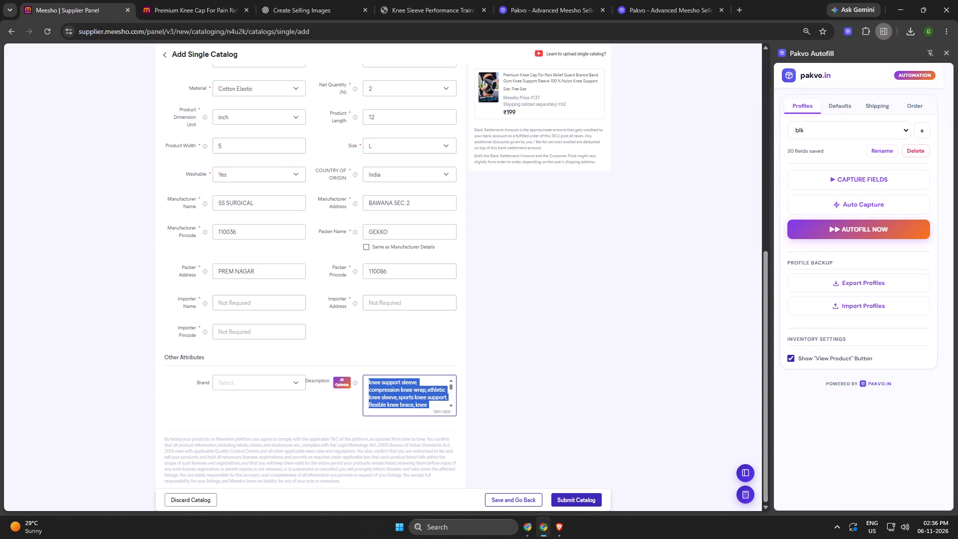
key(BackSpace)
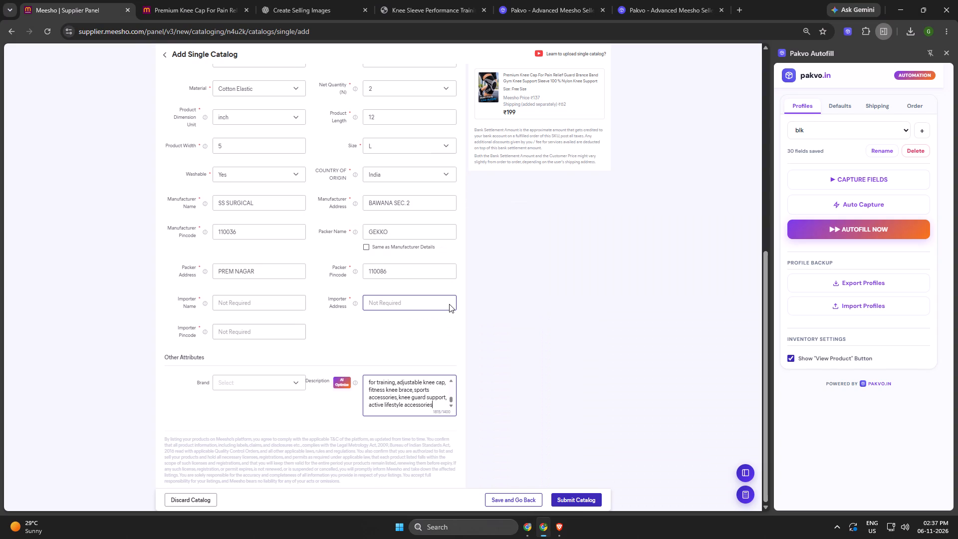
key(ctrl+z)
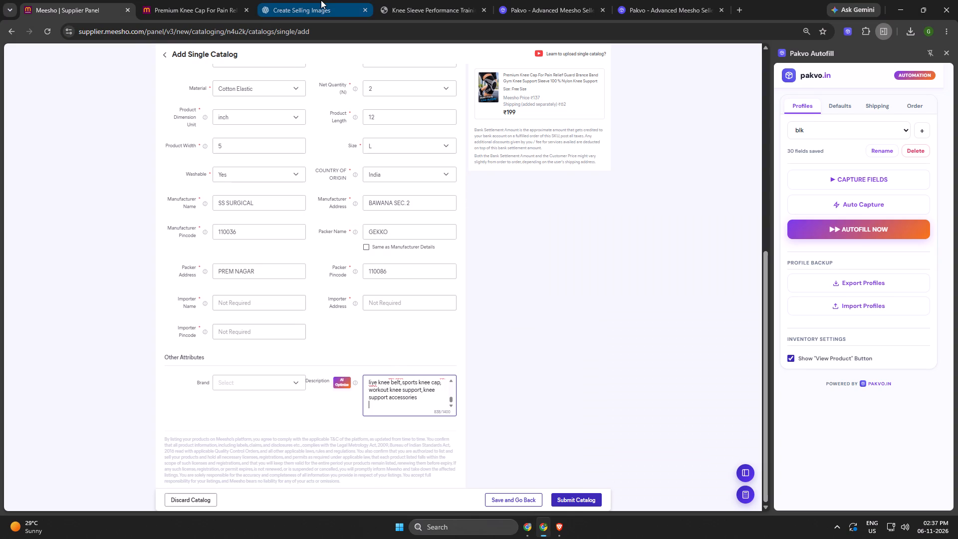
Copy only the English search keywords from "knee support" through "fitness knee support," in ChatGPT to the end of the catalog's Description.
key(alt+Tab)
click(479, 205)
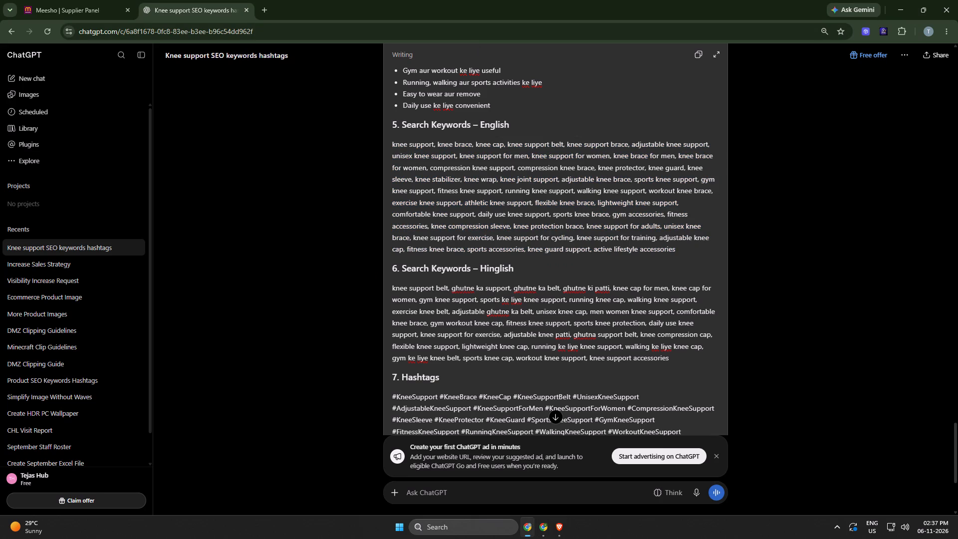
drag(505, 192, 382, 131)
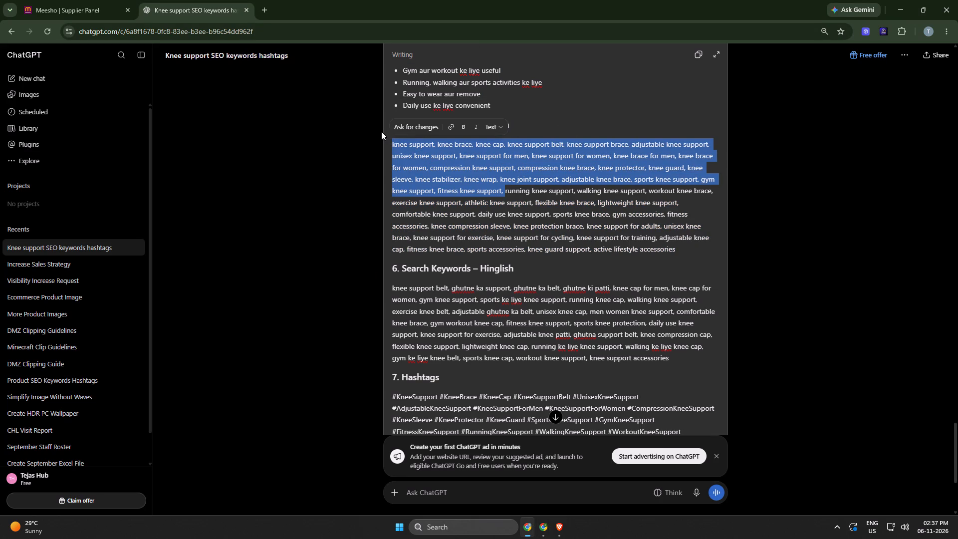
key(ctrl+c)
key(alt+Tab)
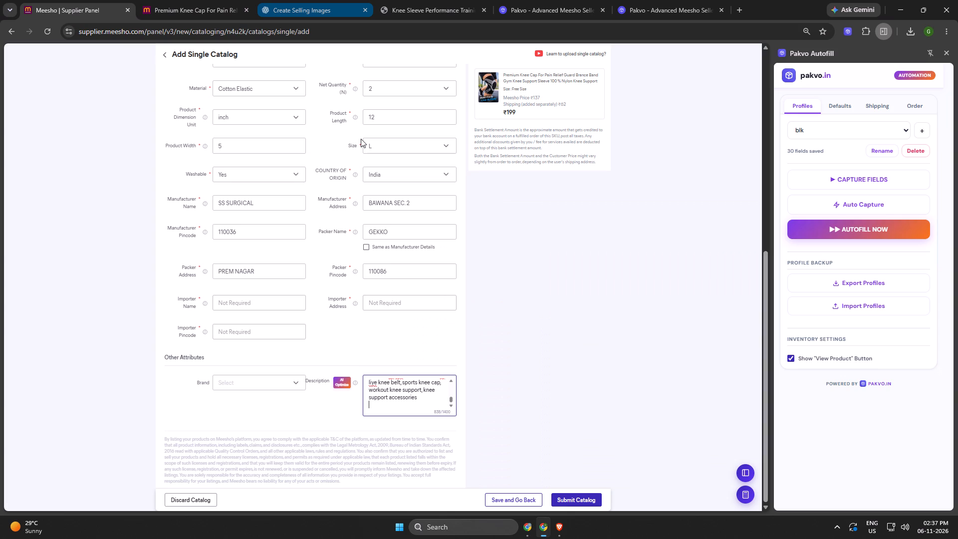
key(ctrl+v)
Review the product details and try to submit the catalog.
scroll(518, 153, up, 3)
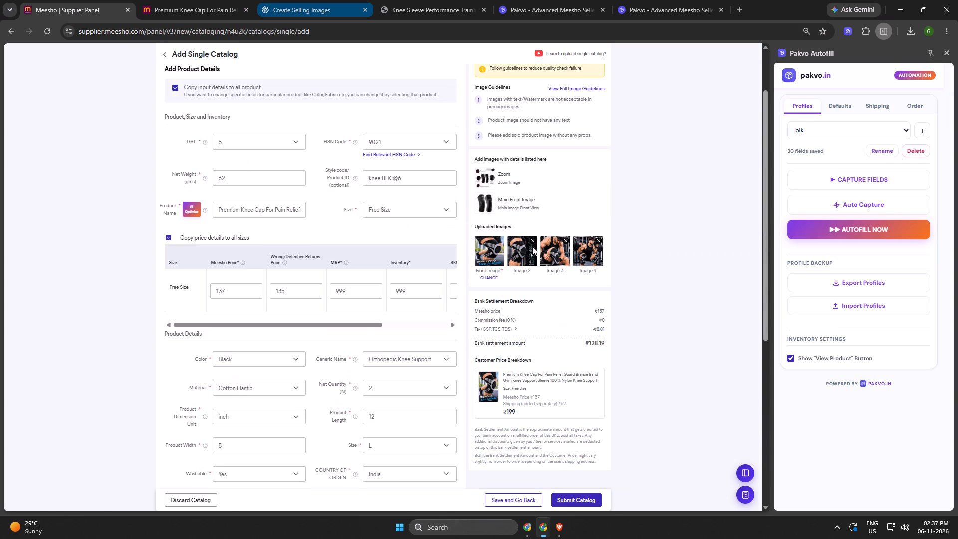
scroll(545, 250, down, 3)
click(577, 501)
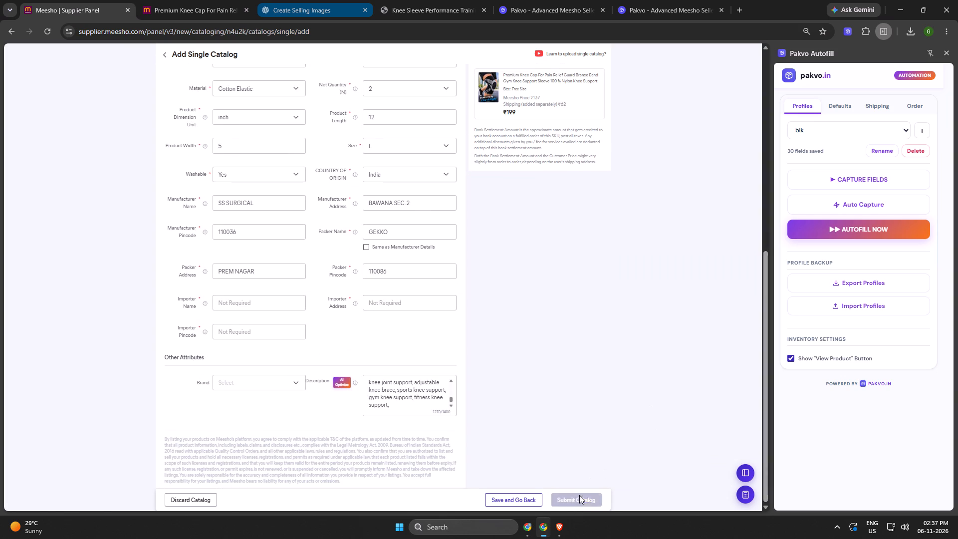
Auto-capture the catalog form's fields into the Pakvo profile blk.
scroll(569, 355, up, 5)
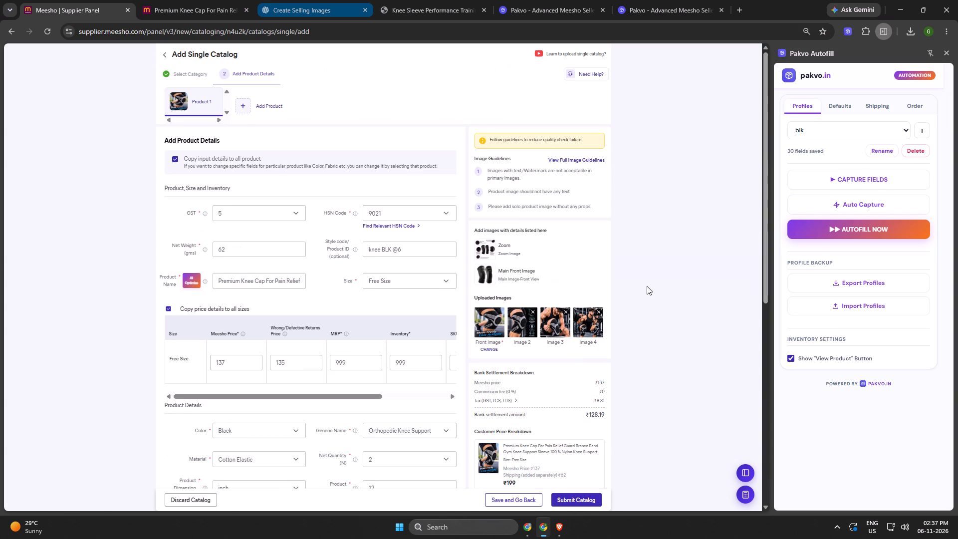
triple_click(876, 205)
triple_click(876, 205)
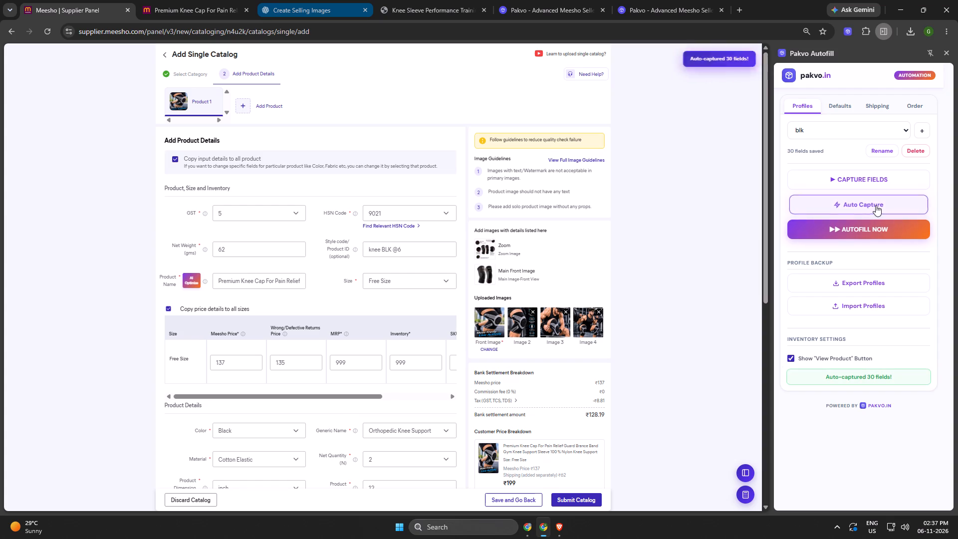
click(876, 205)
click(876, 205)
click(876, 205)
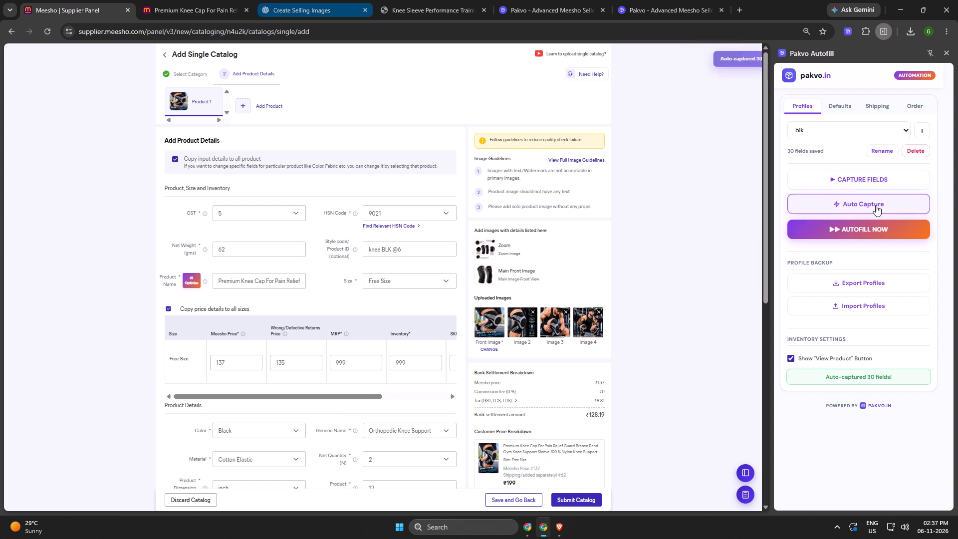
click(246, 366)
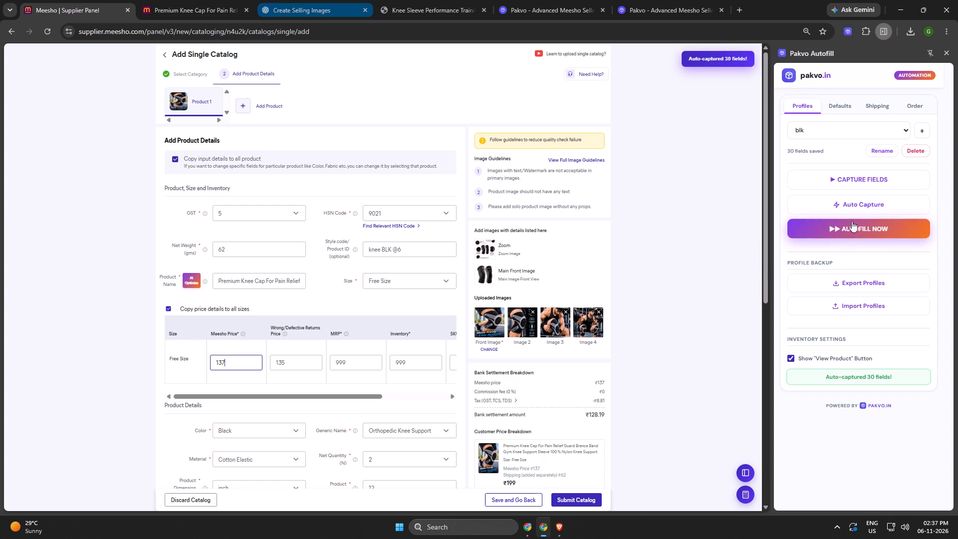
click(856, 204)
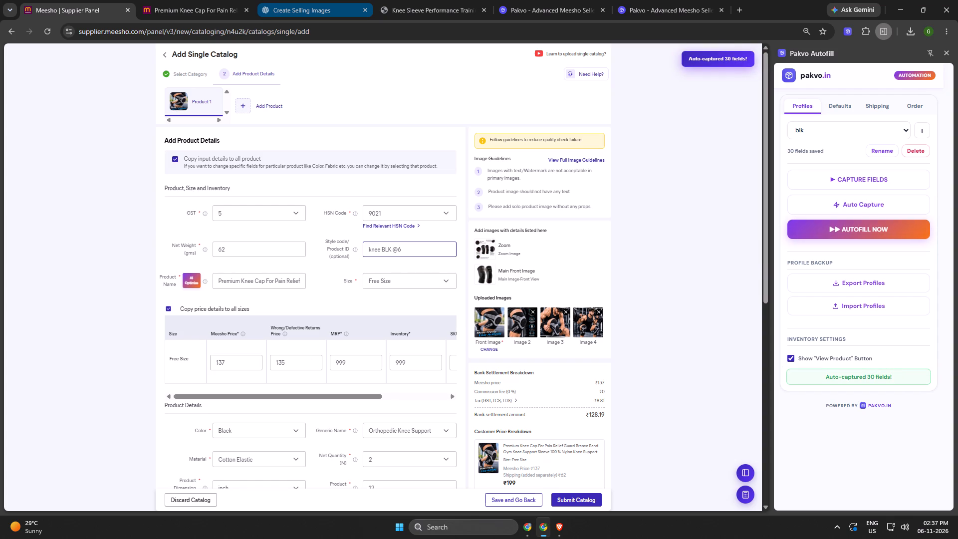
Set the product's Net Weight to 103 gms.
scroll(418, 255, down, 8)
scroll(416, 272, up, 6)
triple_click(274, 257)
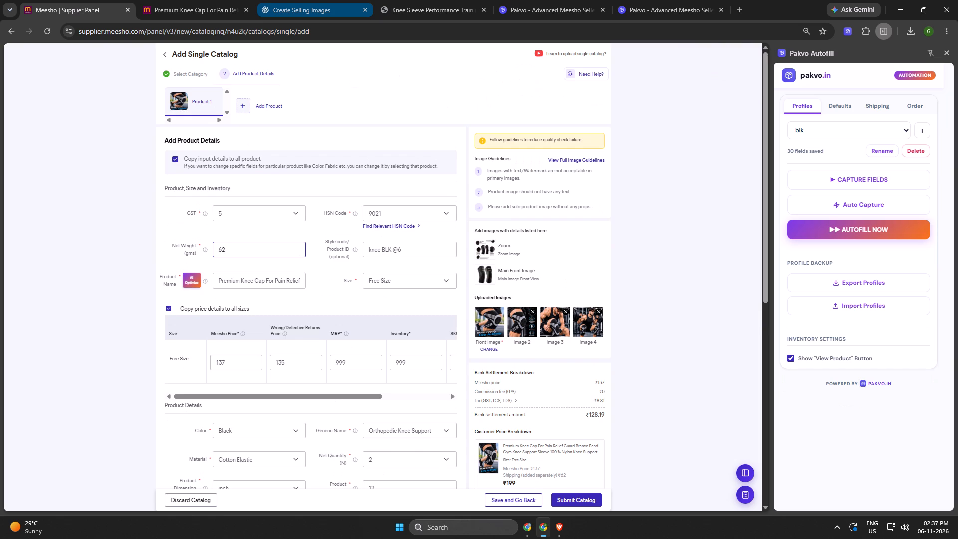
text(10)
key(3)
Auto-capture the form with the edited net weight into the Pakvo profile blk.
click(843, 203)
triple_click(843, 203)
triple_click(843, 203)
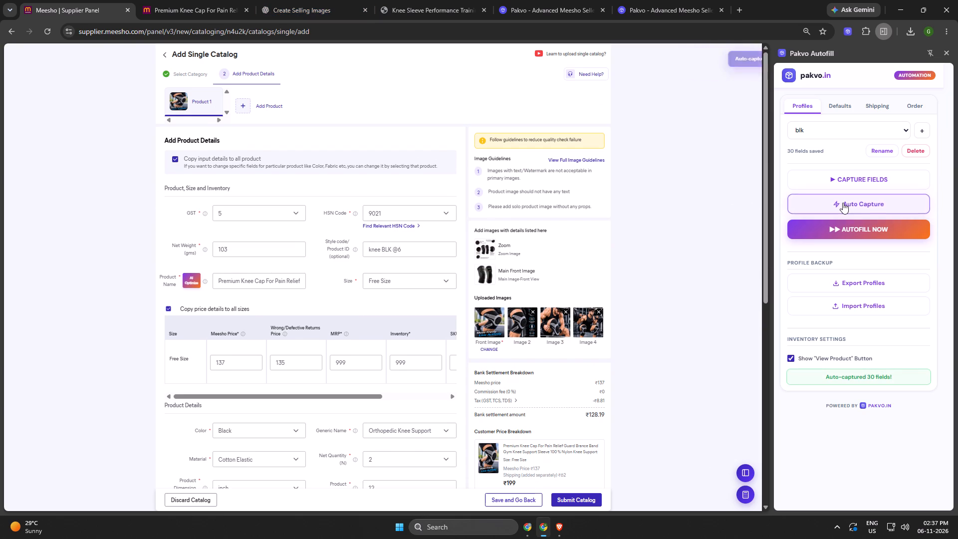
triple_click(843, 203)
triple_click(843, 203)
triple_click(843, 203)
triple_click(843, 203)
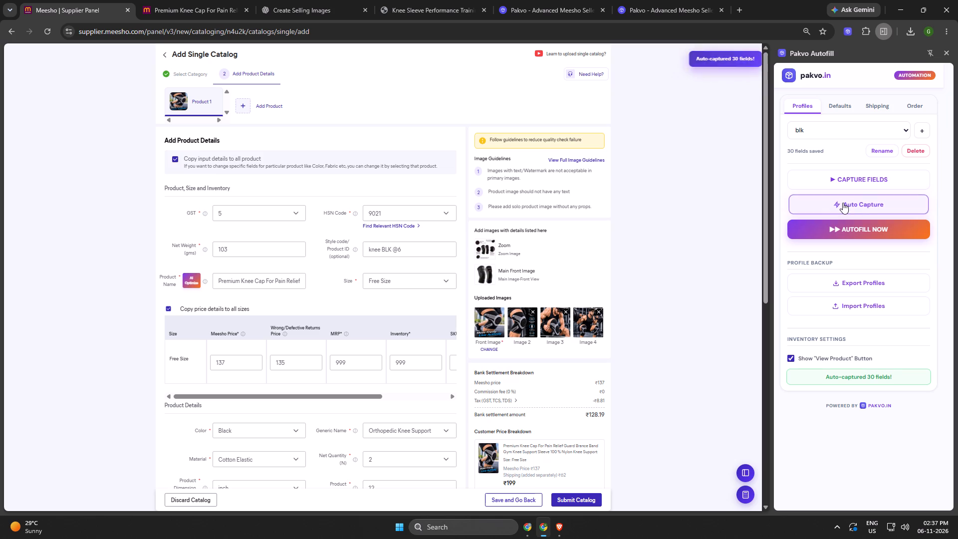
click(843, 203)
Submit the catalog for quality check, skipping the recommended price and dismissing the ad campaign offer.
scroll(523, 379, down, 8)
click(571, 495)
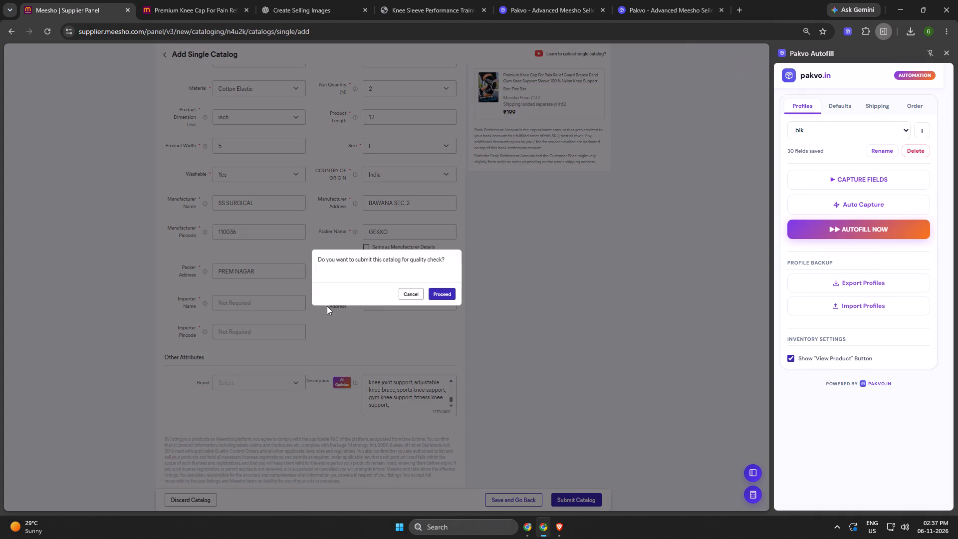
click(439, 294)
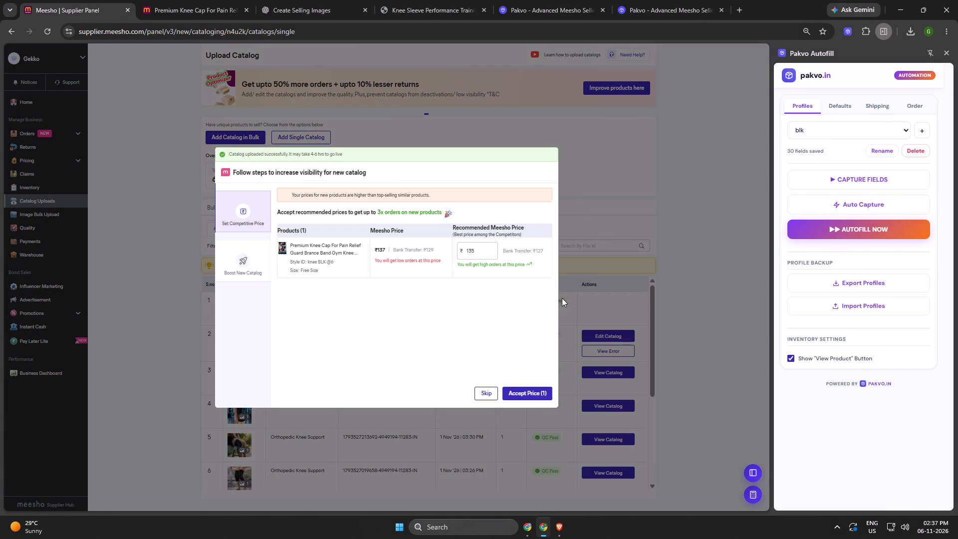
click(487, 389)
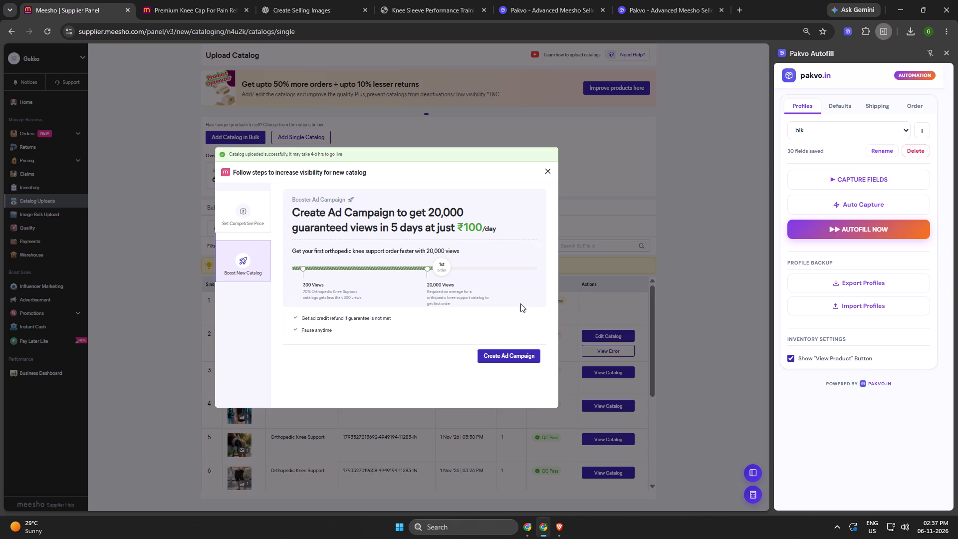
click(546, 173)
View the error of the catalog with QC Error status and open that catalog for editing.
click(622, 351)
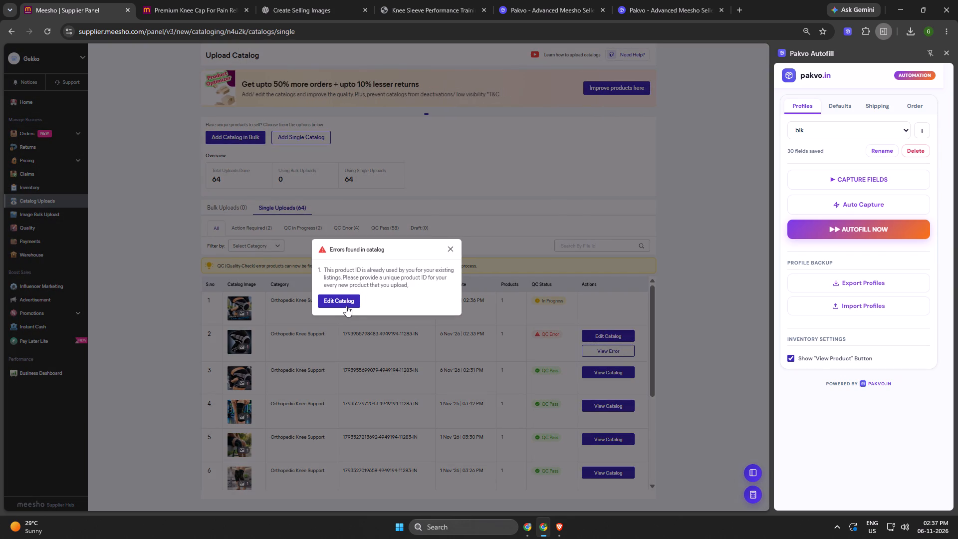
click(346, 303)
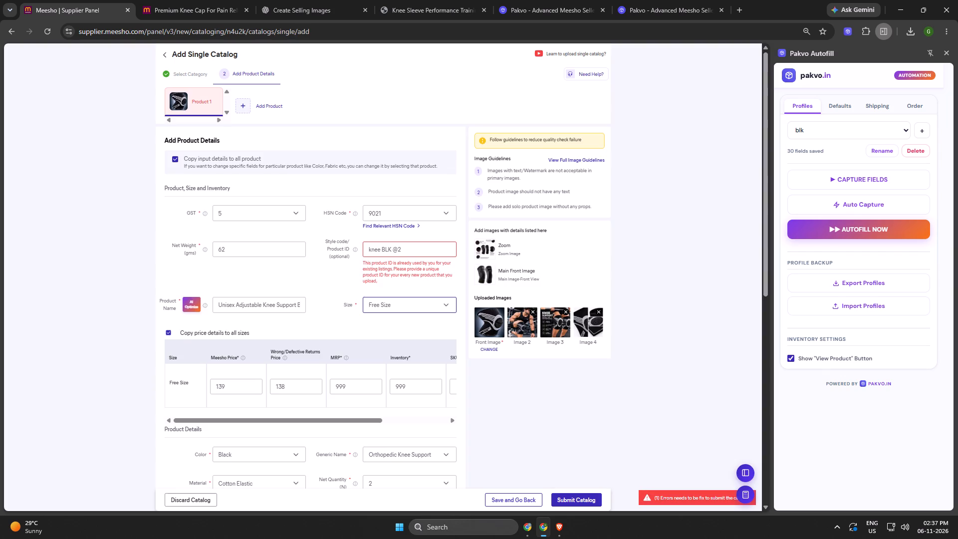
Change the rejected Style code/Product ID to knee BLK @7.
click(423, 251)
key(BackSpace)
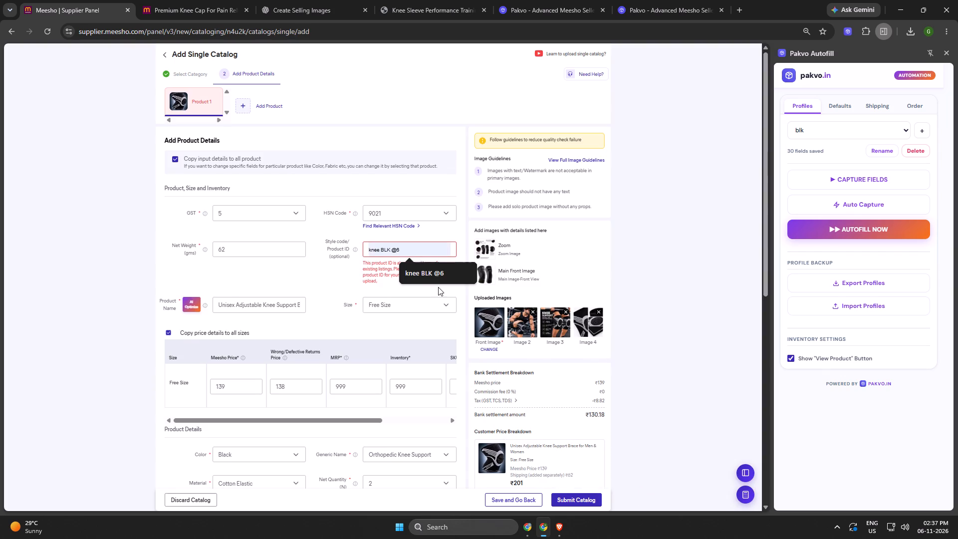
key(7)
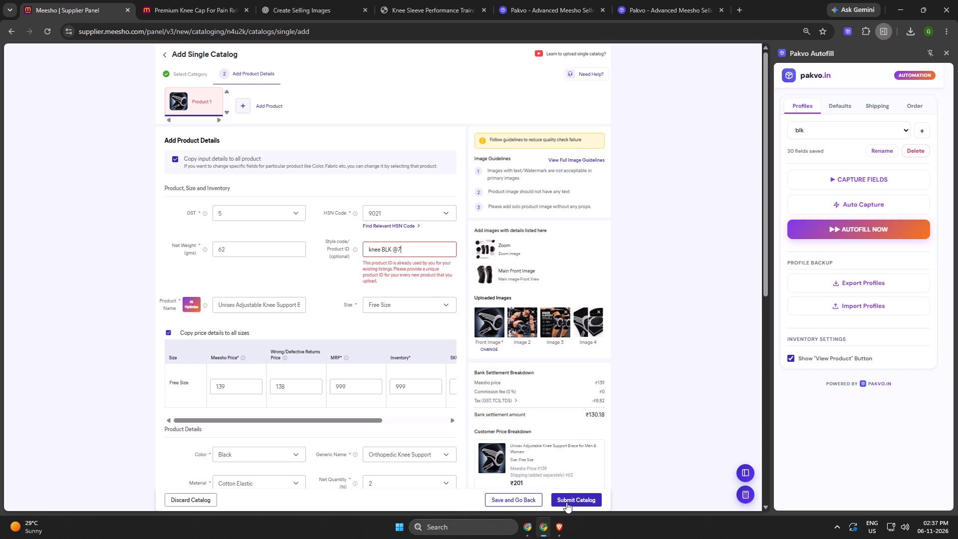
Submit the catalog for quality check and dismiss the ad campaign offer.
click(566, 502)
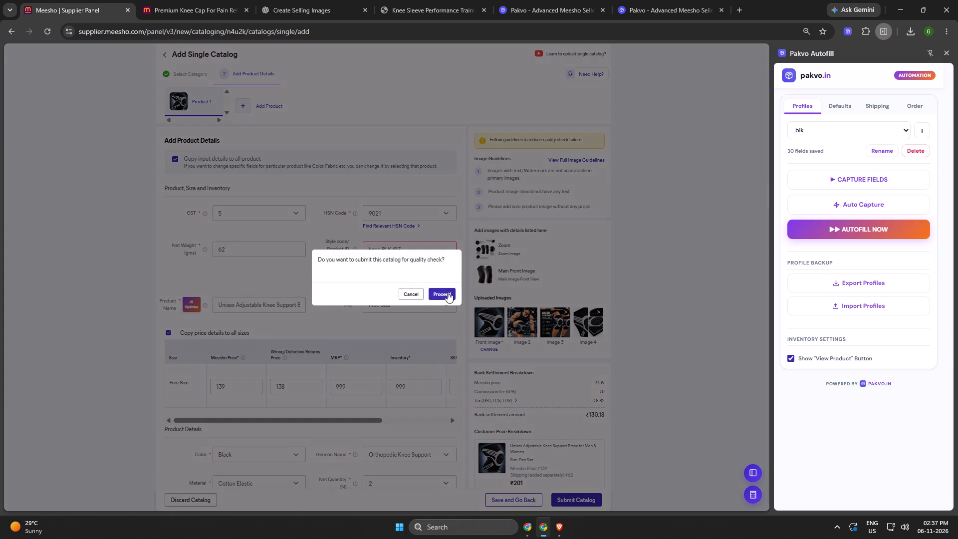
click(449, 291)
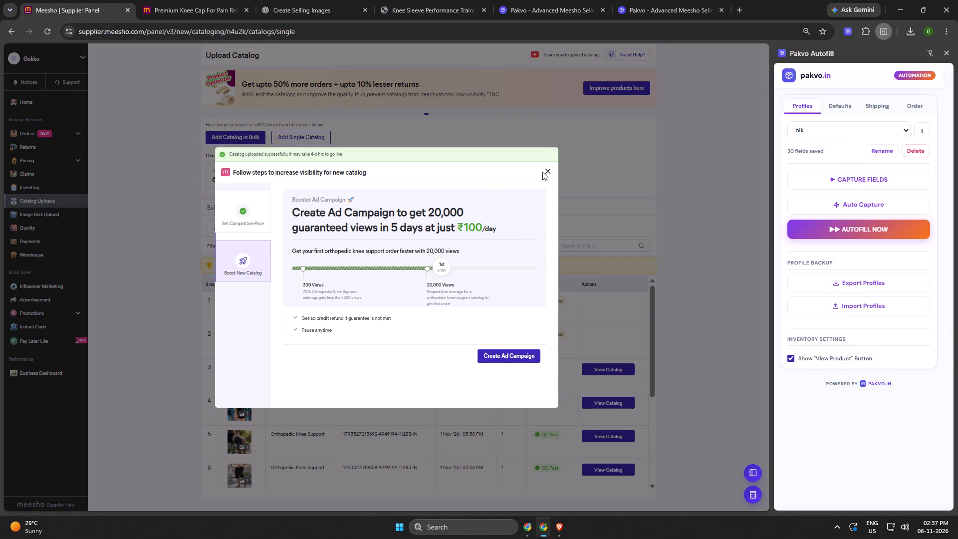
click(549, 170)
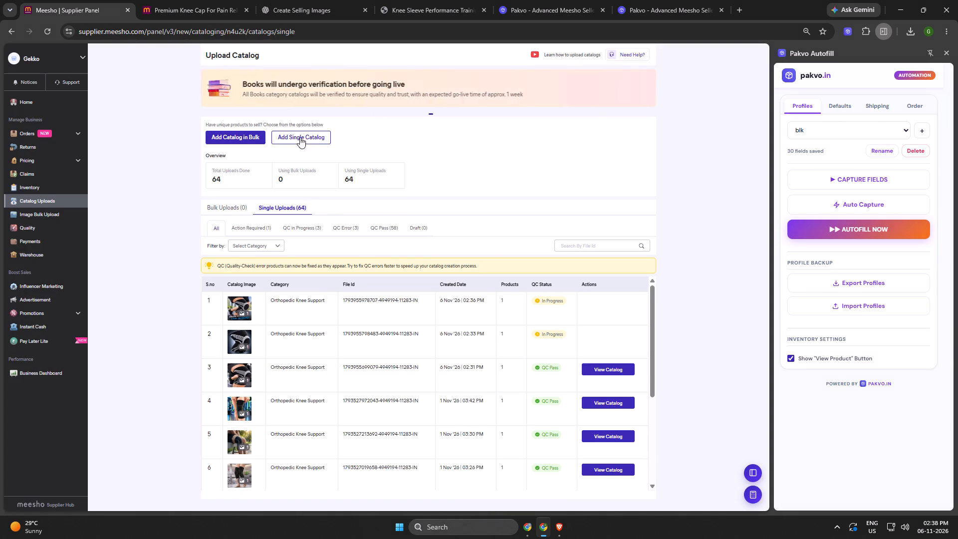
click(300, 137)
drag(273, 184, 289, 210)
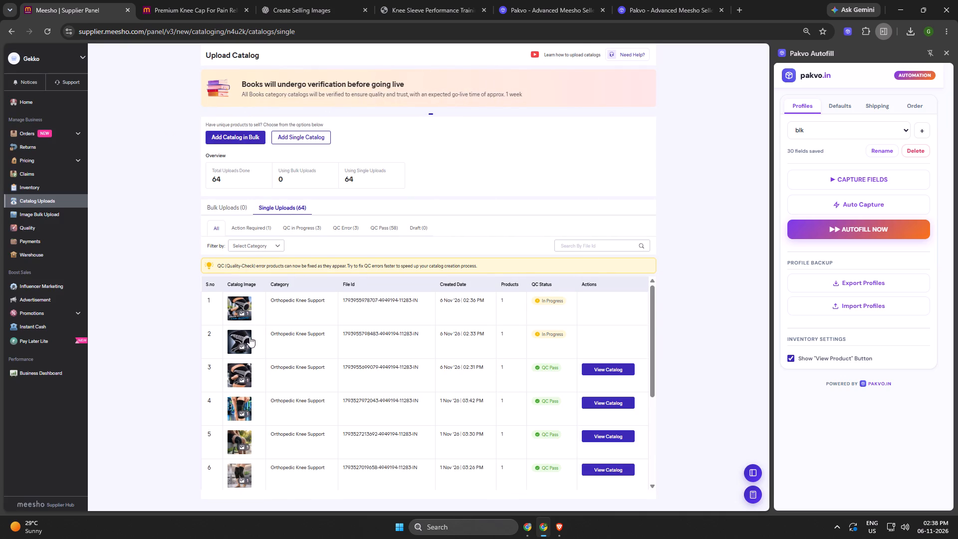
click(287, 135)
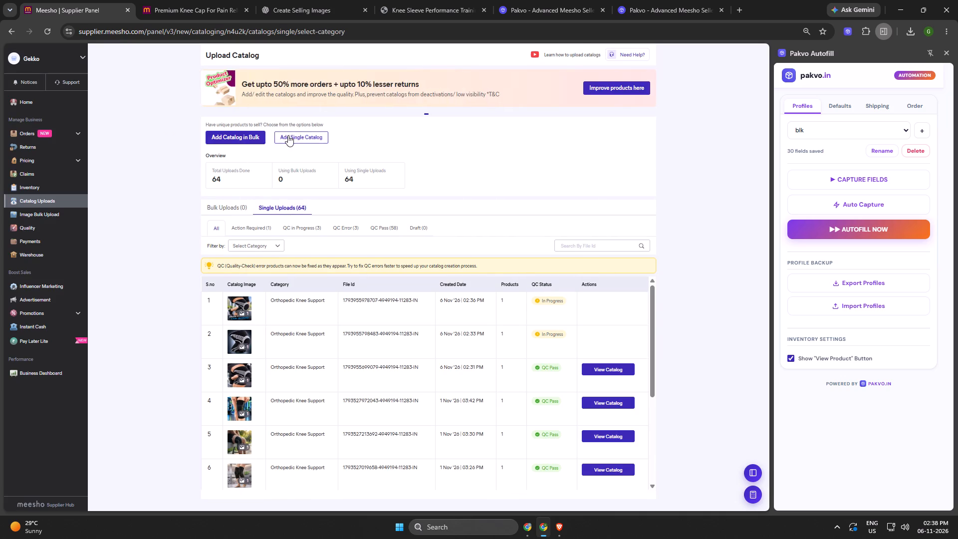
click(270, 149)
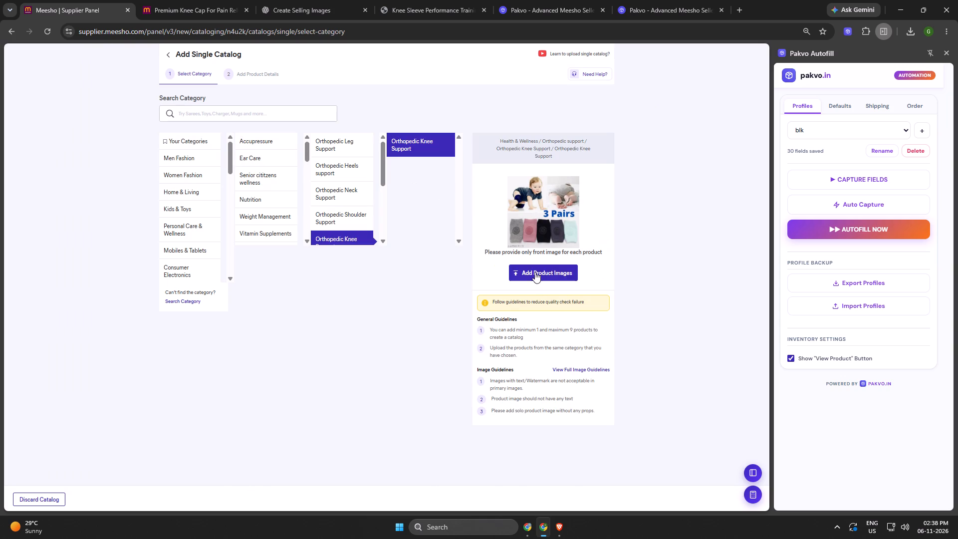
click(535, 272)
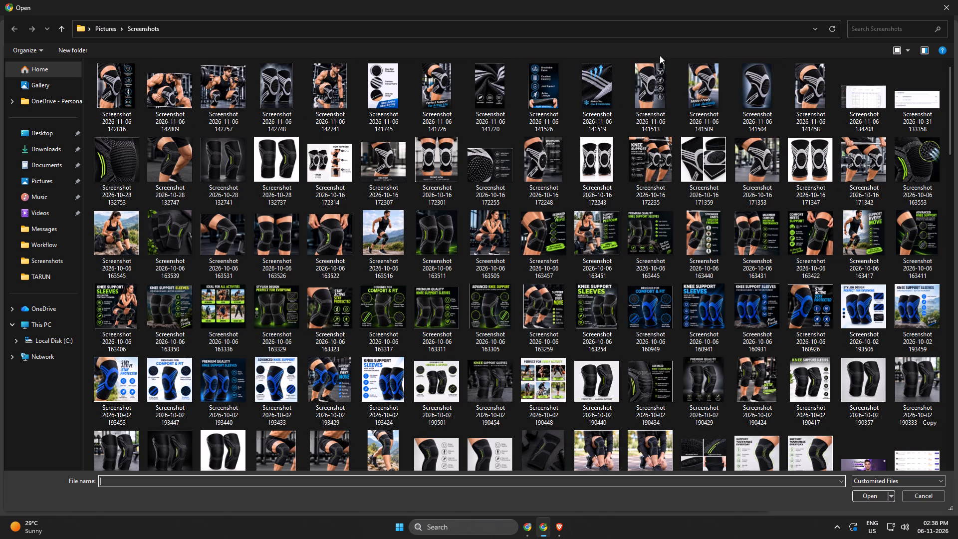
click(116, 90)
click(878, 492)
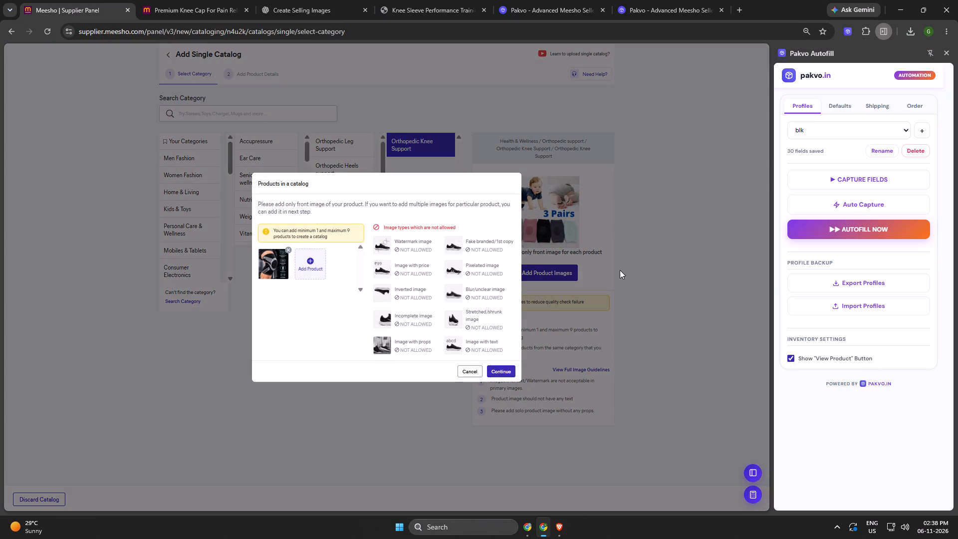
click(506, 375)
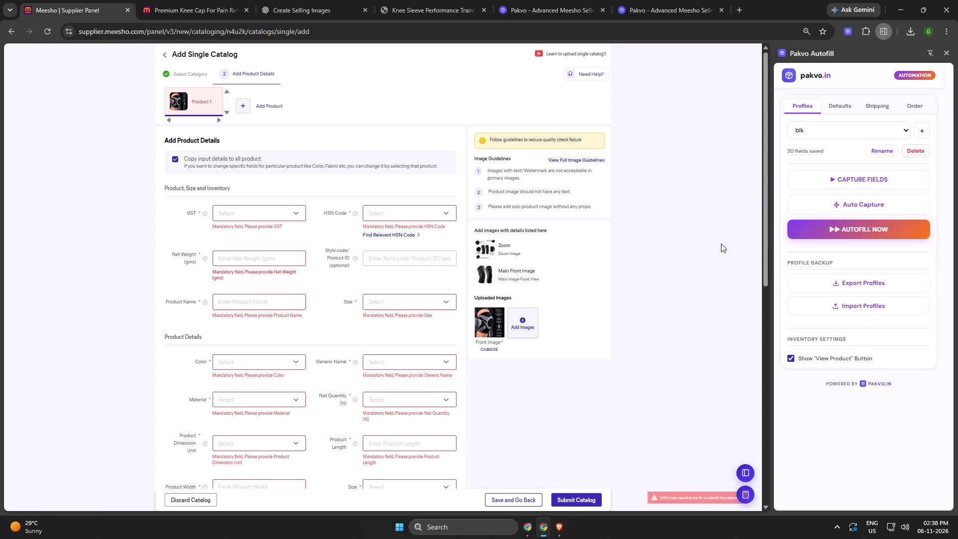
Autofill the product form from the Pakvo profile blk and change the Style code/Product ID to knee BLK @8.
click(835, 232)
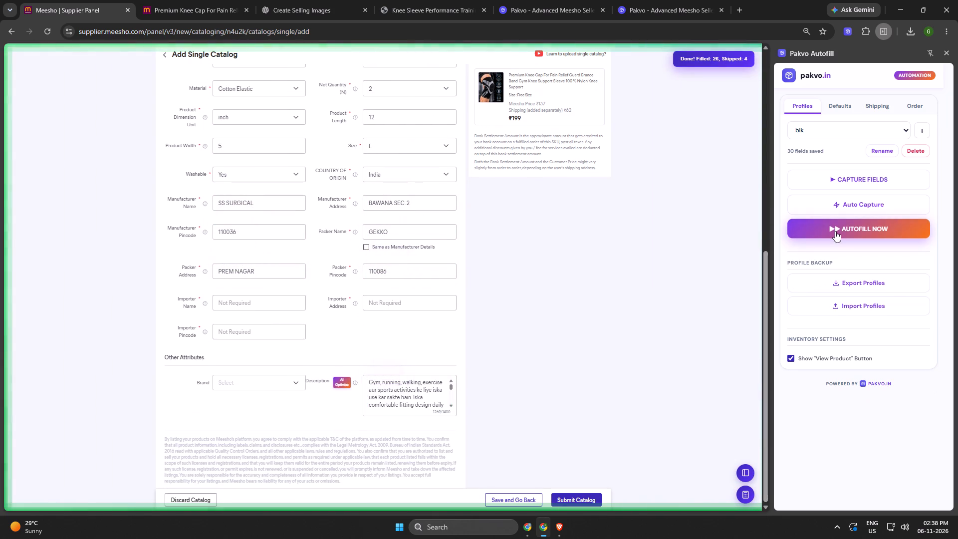
scroll(545, 321, up, 4)
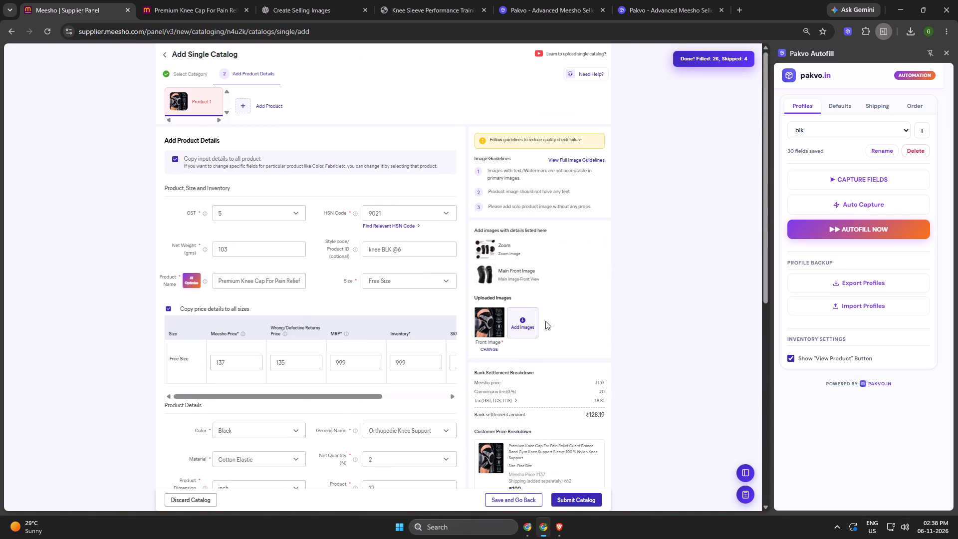
click(431, 248)
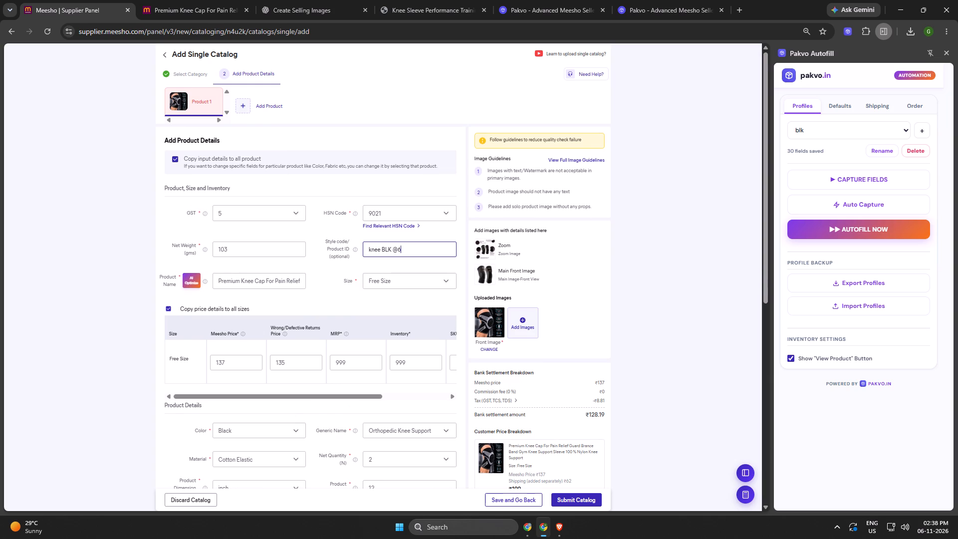
key(BackSpace)
key(8)
click(524, 324)
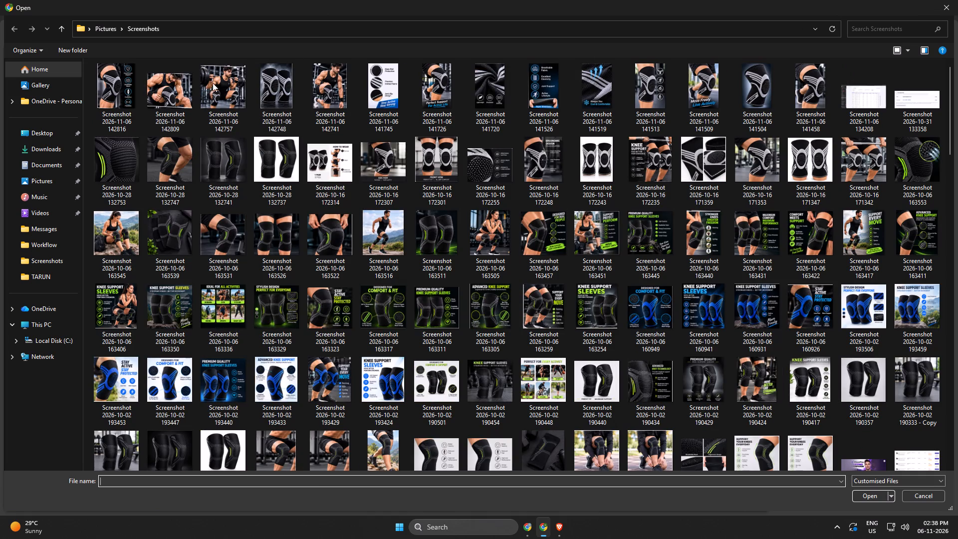
ctrl+click(213, 83)
ctrl+click(170, 85)
ctrl+click(258, 92)
click(866, 494)
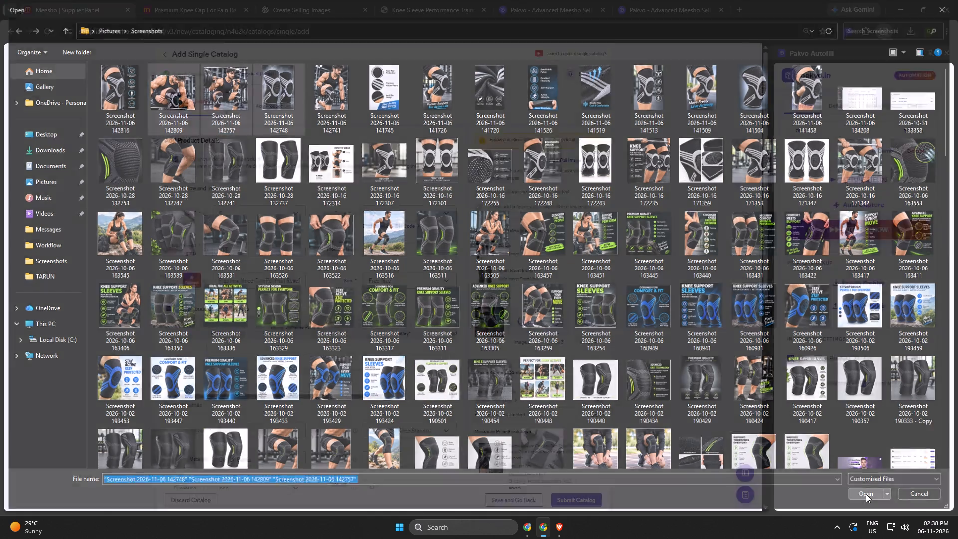
Submit the catalog for quality check, skipping the recommended price and dismissing the ad campaign offer.
scroll(480, 380, down, 2)
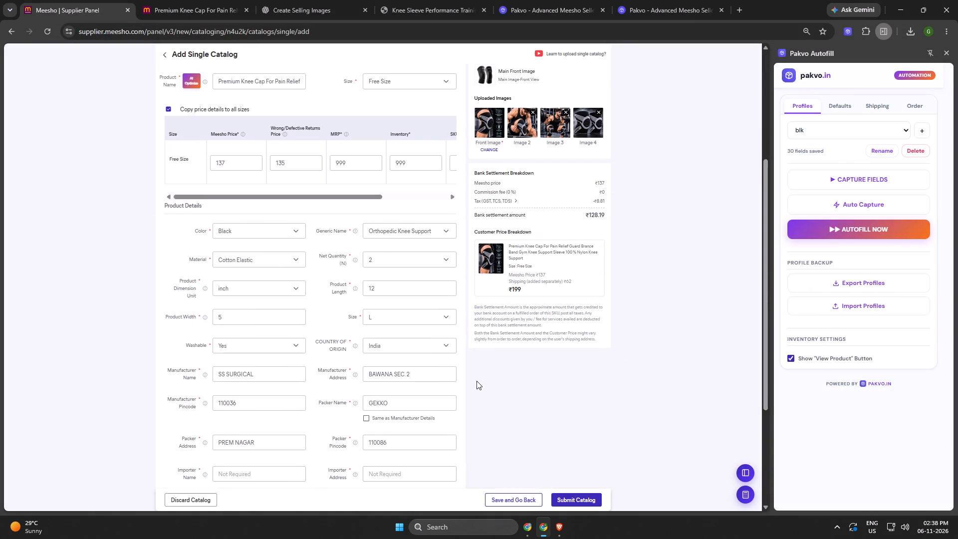
scroll(477, 381, down, 7)
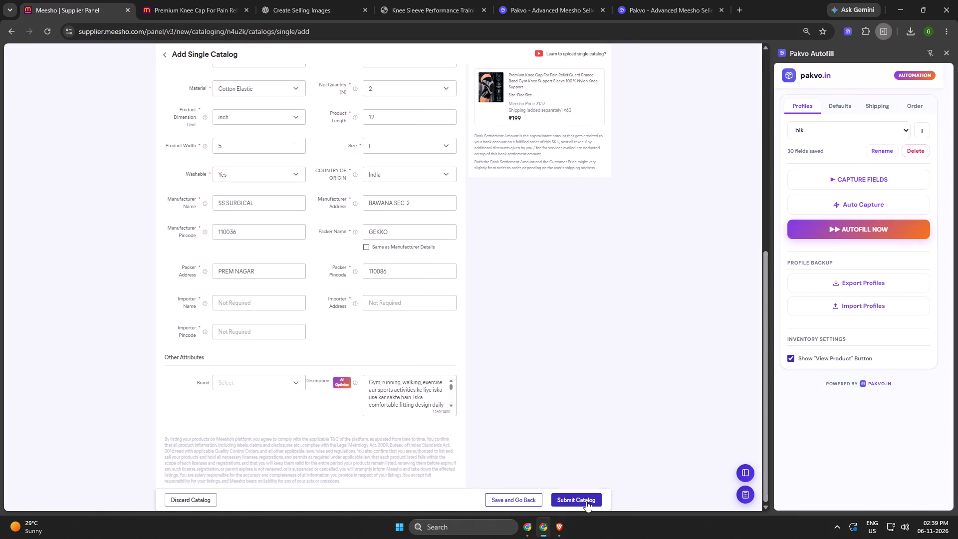
click(586, 501)
click(447, 300)
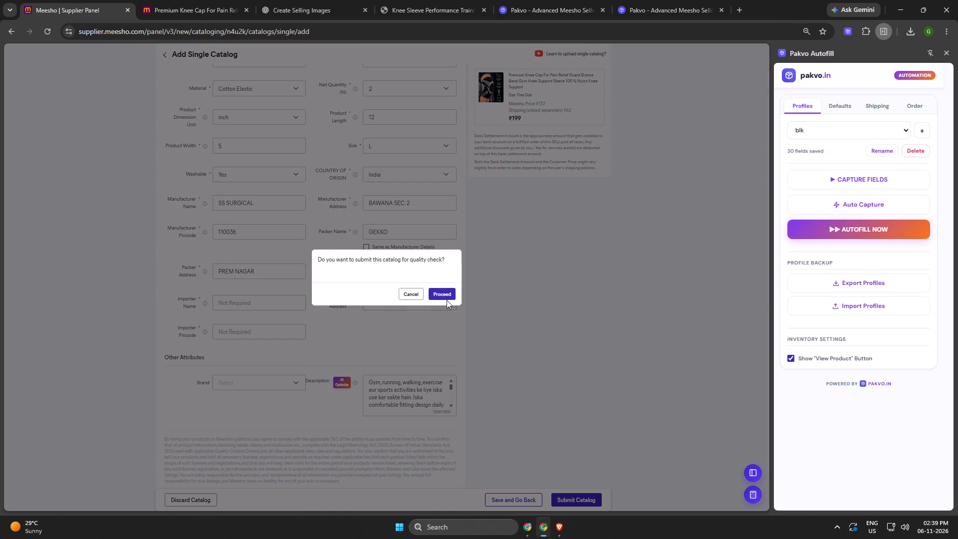
click(447, 297)
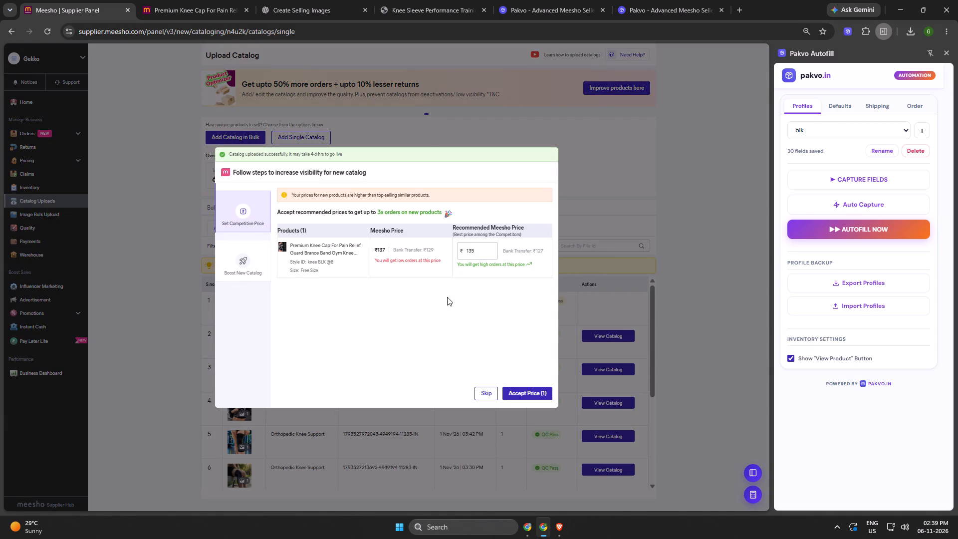
click(491, 395)
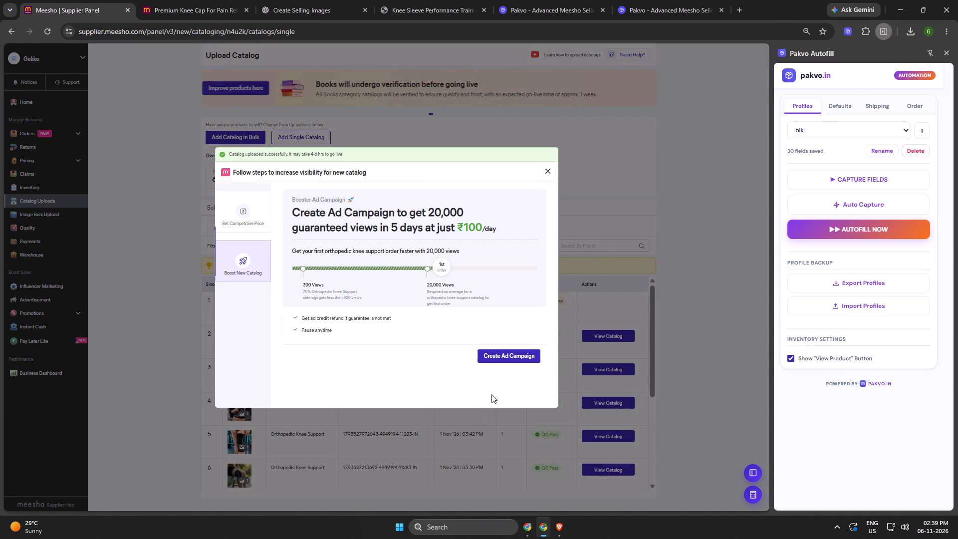
click(544, 173)
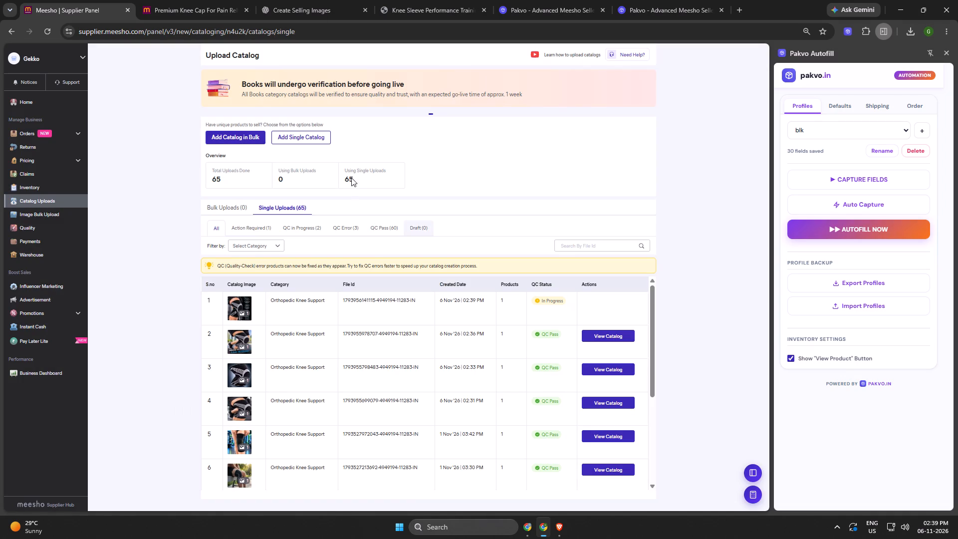
click(314, 134)
click(338, 149)
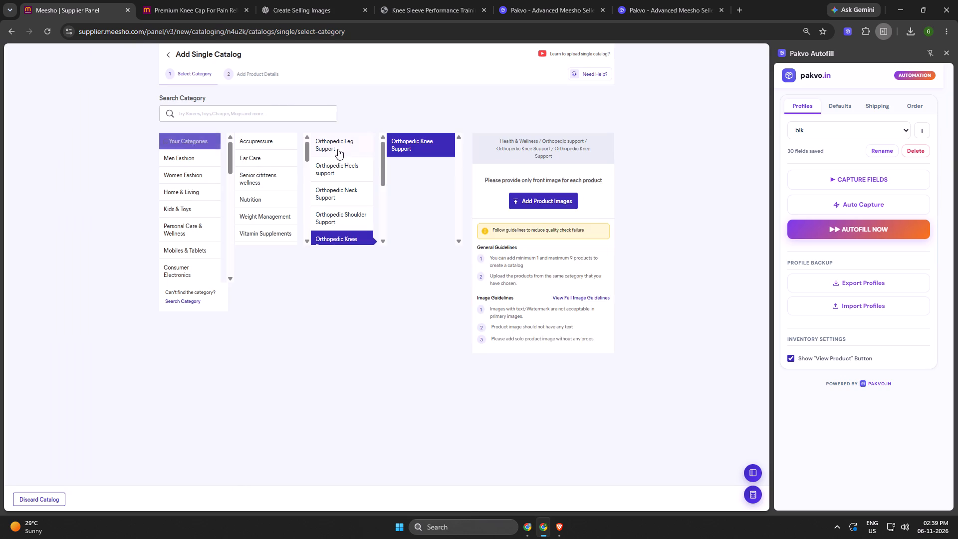
click(524, 268)
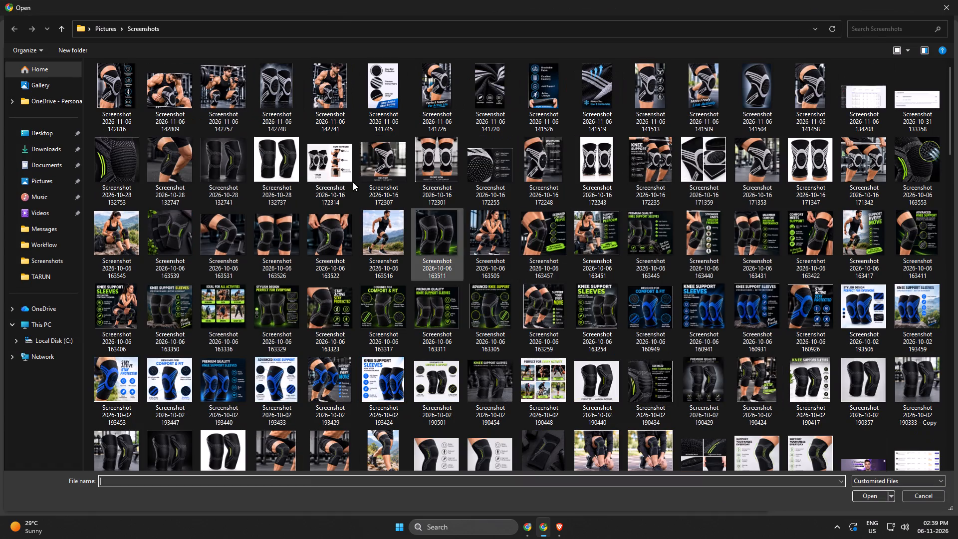
click(174, 77)
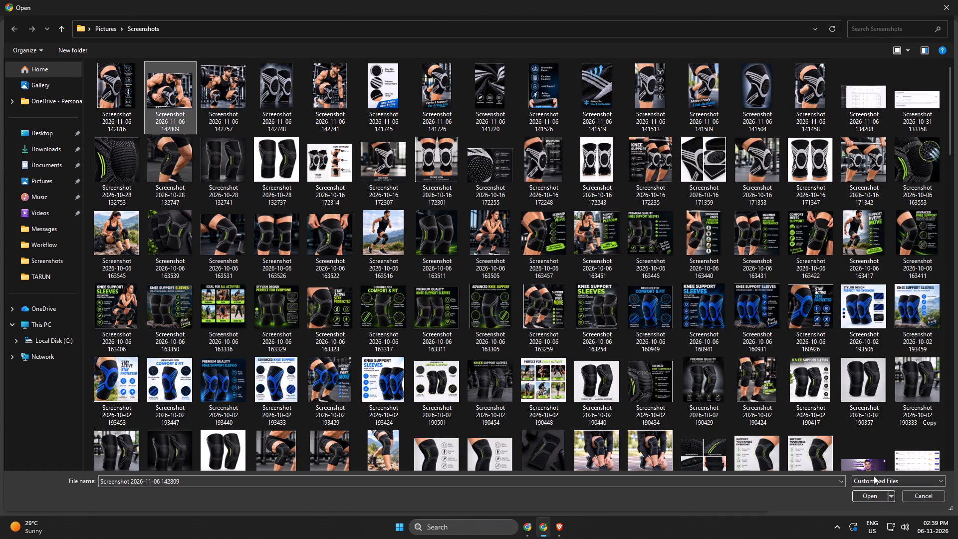
click(870, 496)
click(507, 373)
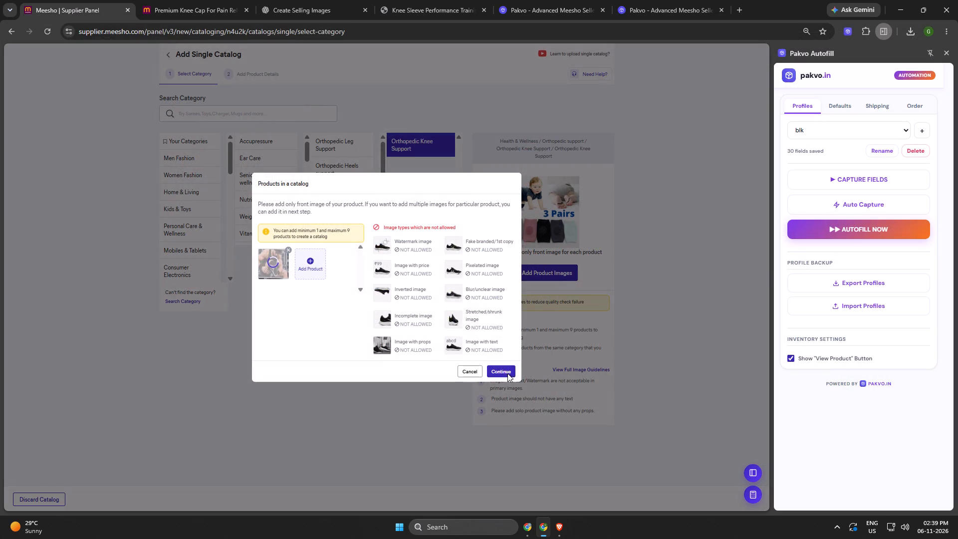
Autofill the new product form from the Pakvo profile blk.
click(855, 229)
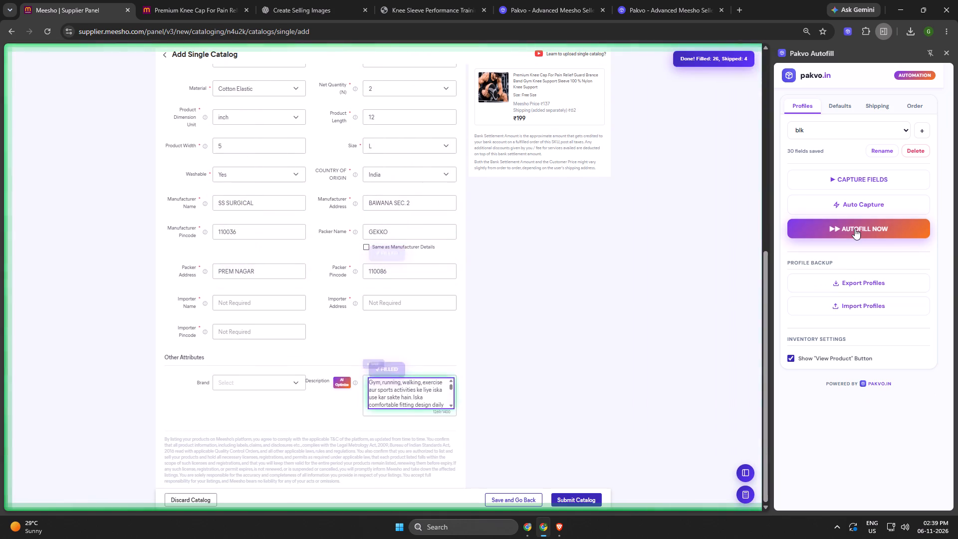
Copy the full title of the Dr Cetus Orthopedic Knee Support listing from the Meesho store's knee cap search.
scroll(522, 318, up, 4)
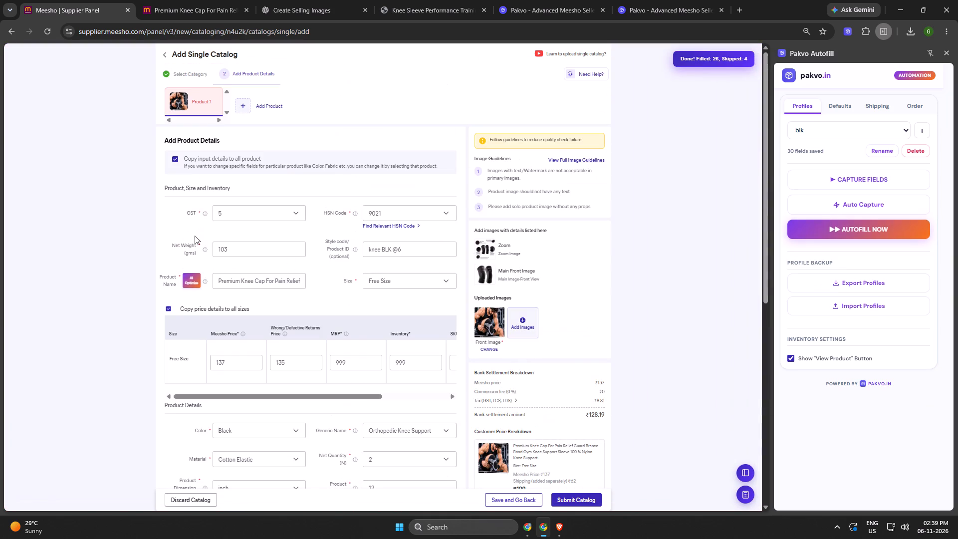
double_click(290, 283)
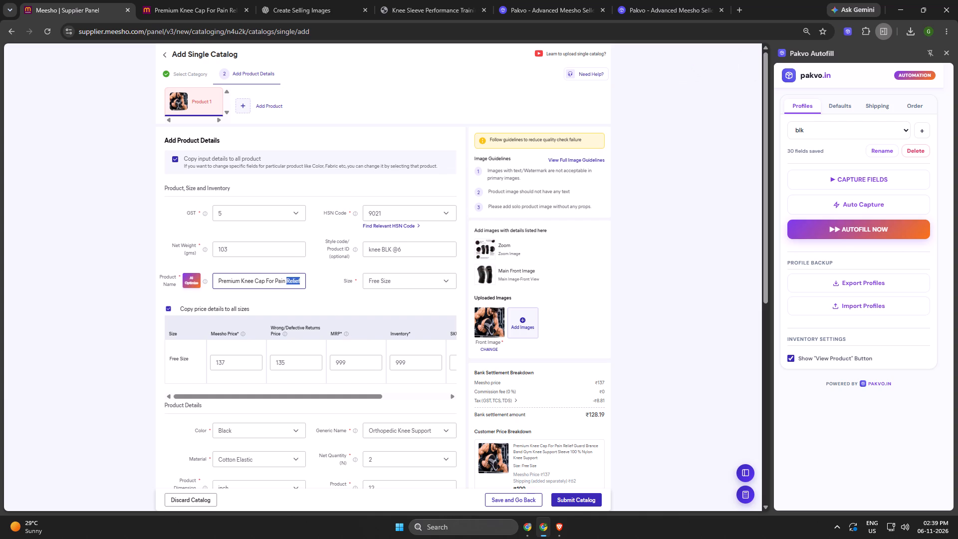
click(187, 0)
click(356, 231)
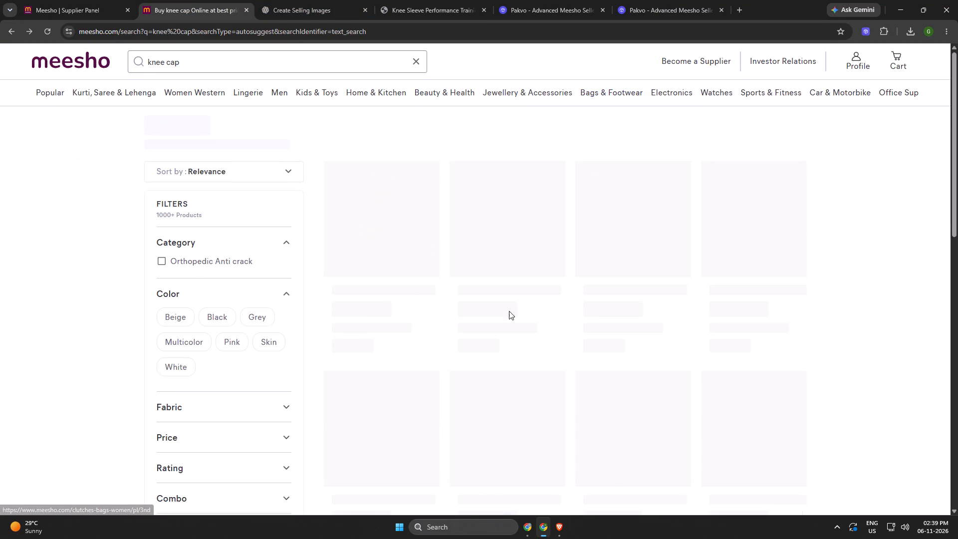
click(634, 278)
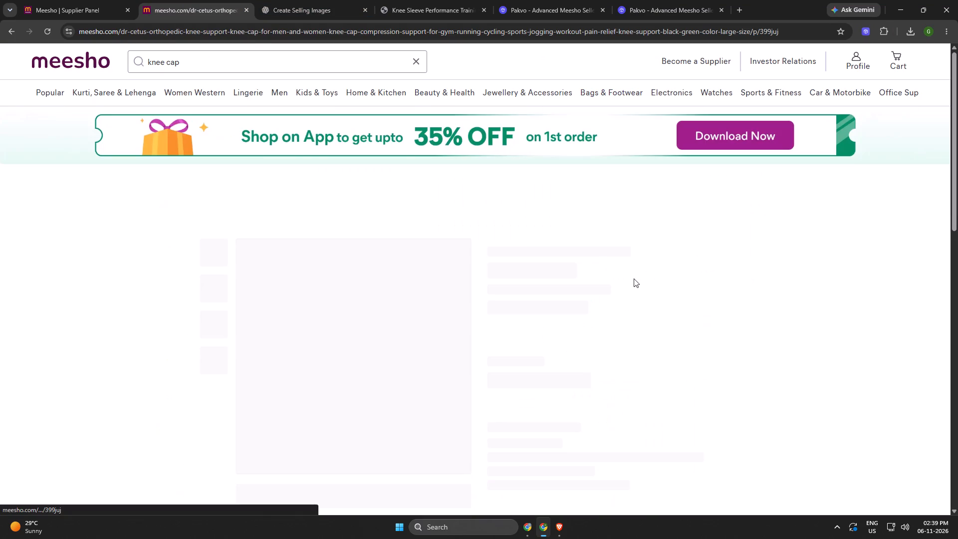
triple_click(595, 221)
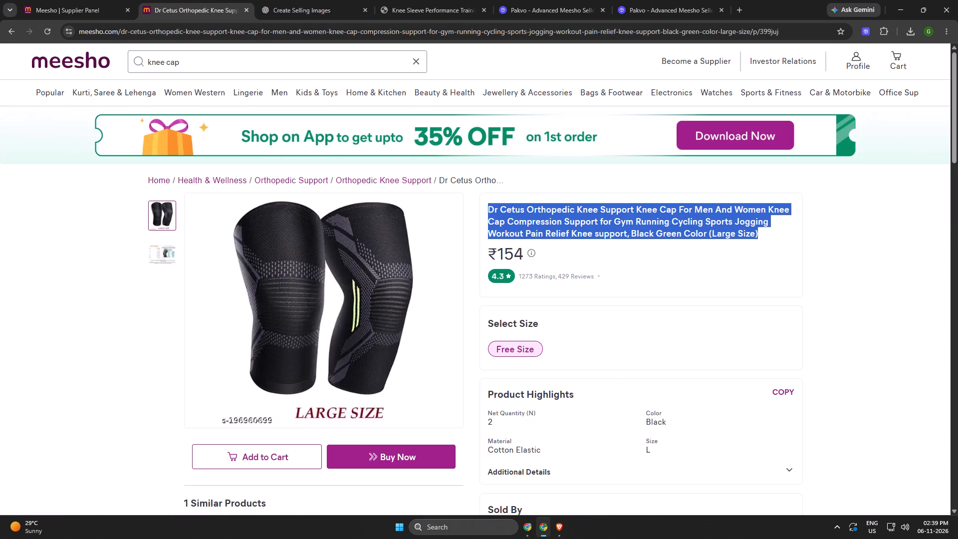
key(ctrl+c)
Replace the product name in the Supplier Panel form with the copied Dr Cetus Orthopedic Knee Support title.
key(alt+Tab)
key(alt+Tab)
click(46, 0)
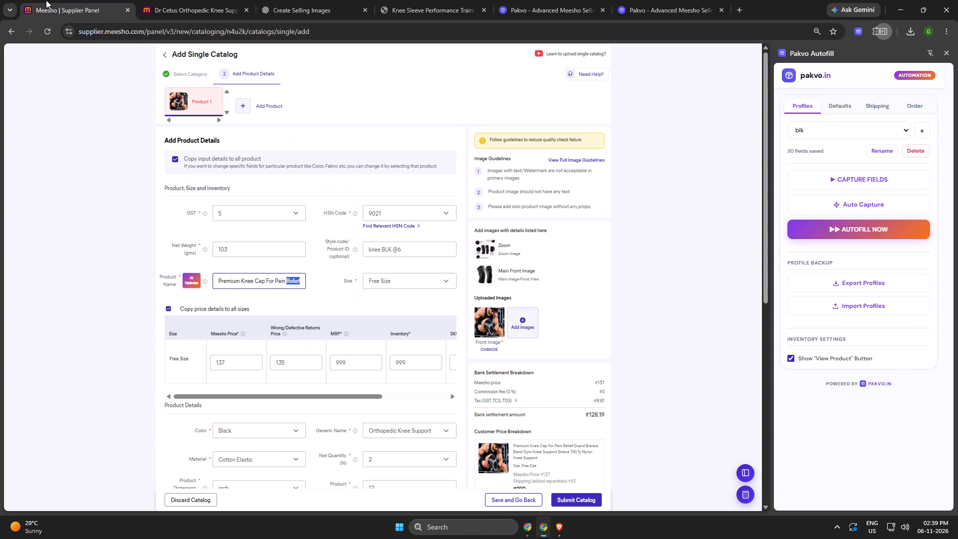
double_click(244, 281)
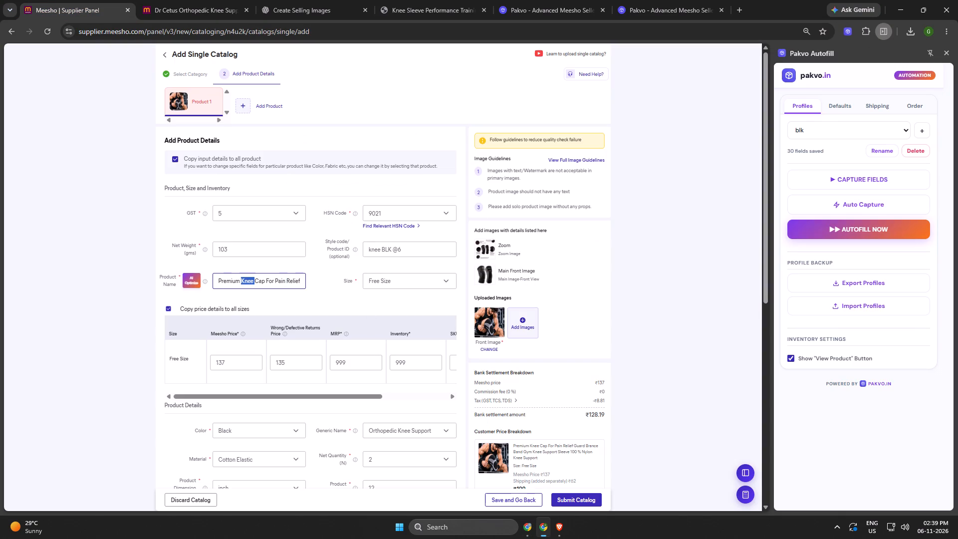
key(ctrl+a)
key(ctrl+v)
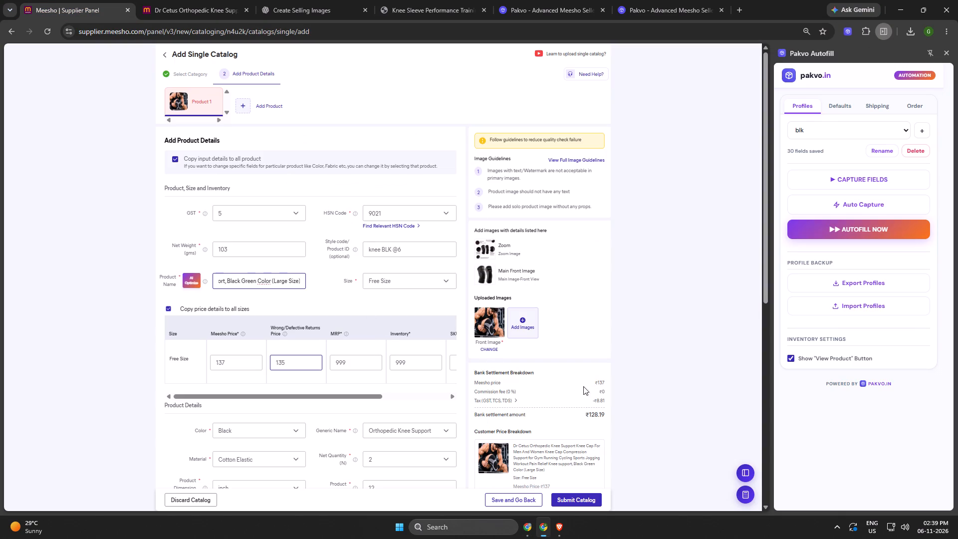
click(519, 327)
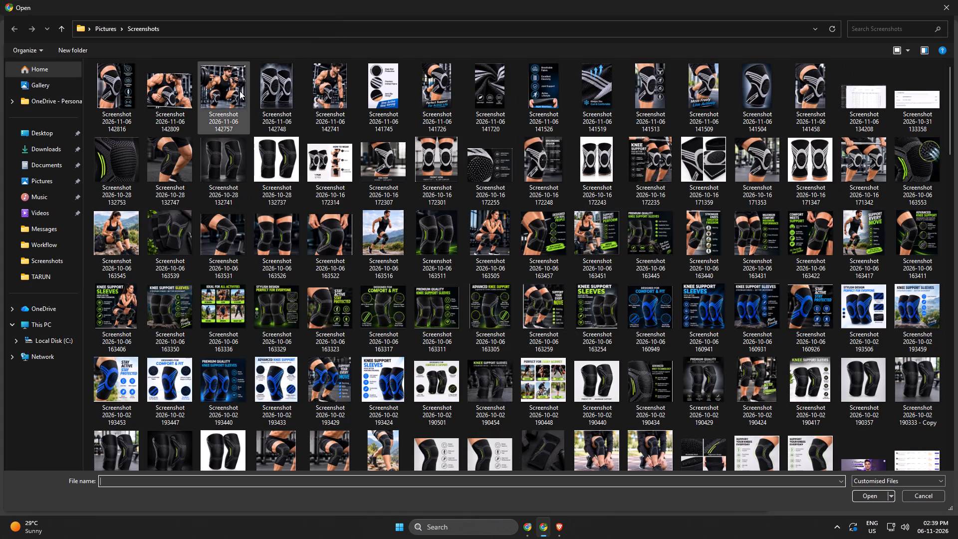
ctrl+click(222, 87)
ctrl+click(270, 85)
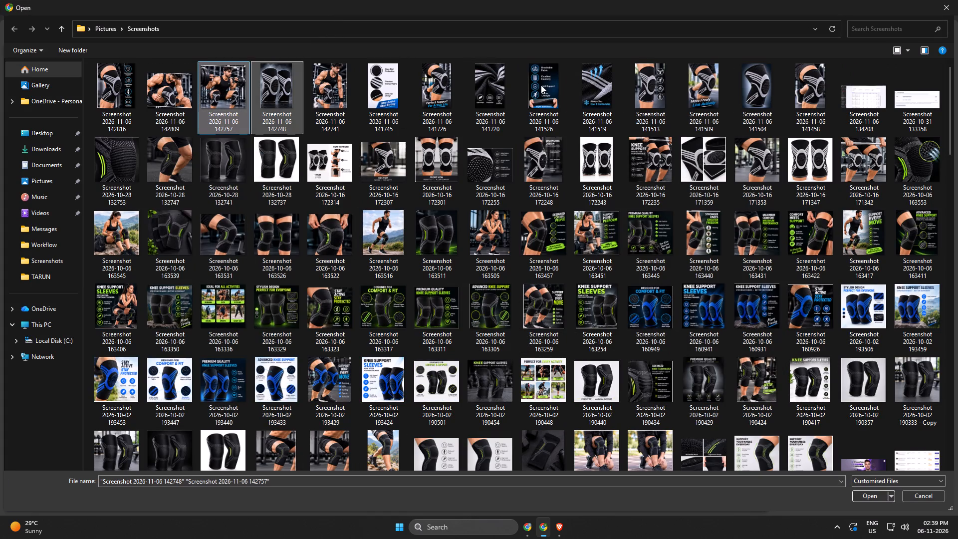
ctrl+click(538, 85)
click(865, 497)
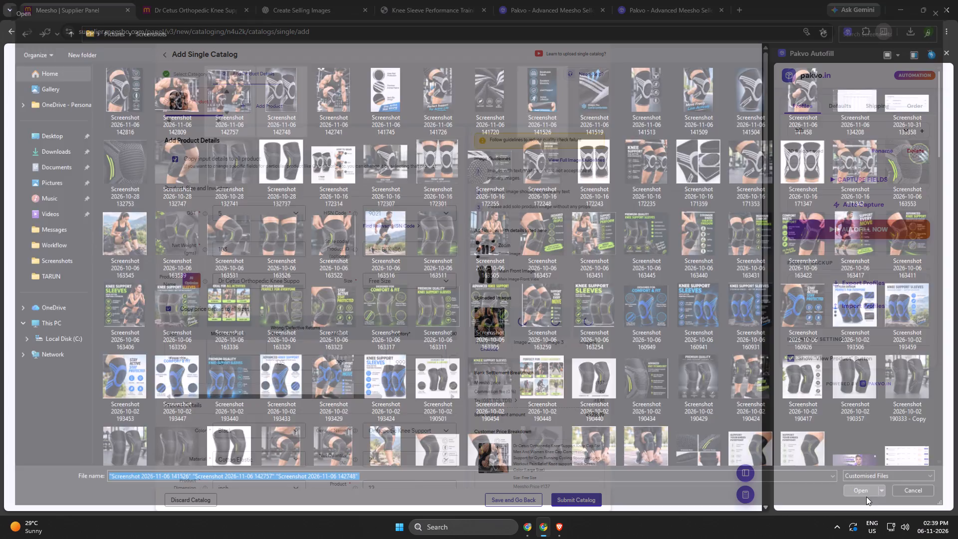
Submit the catalog for quality check, skipping the recommended price and dismissing the ad campaign offer.
scroll(332, 335, down, 1)
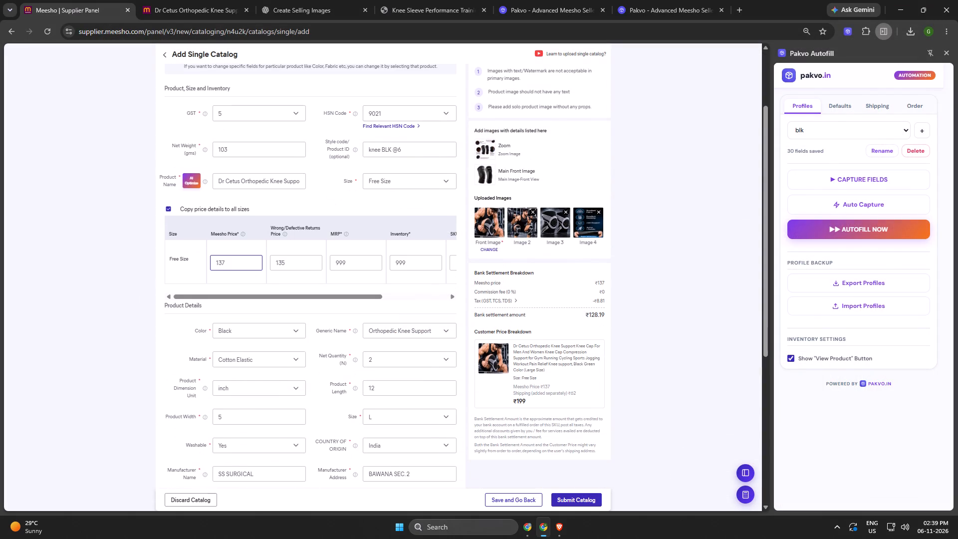
scroll(441, 353, down, 3)
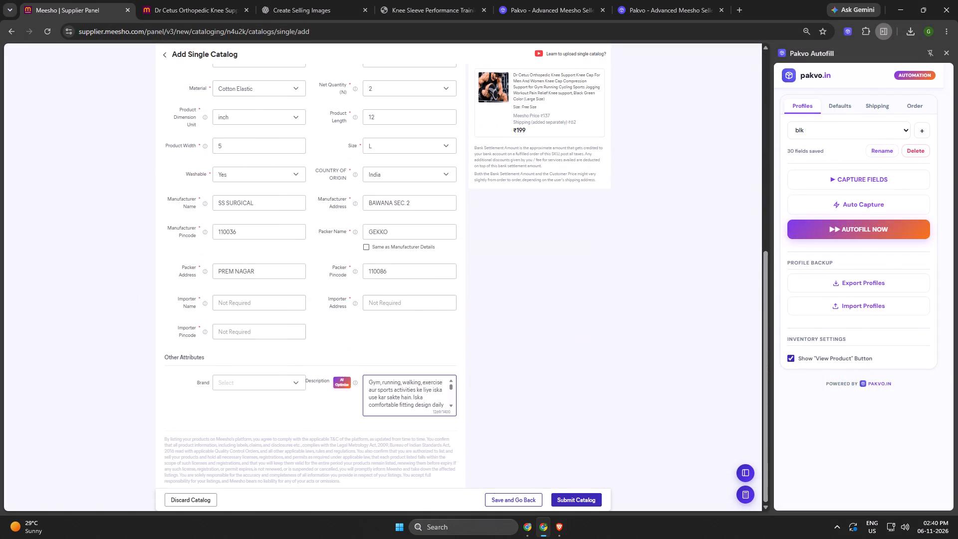
click(428, 408)
click(595, 498)
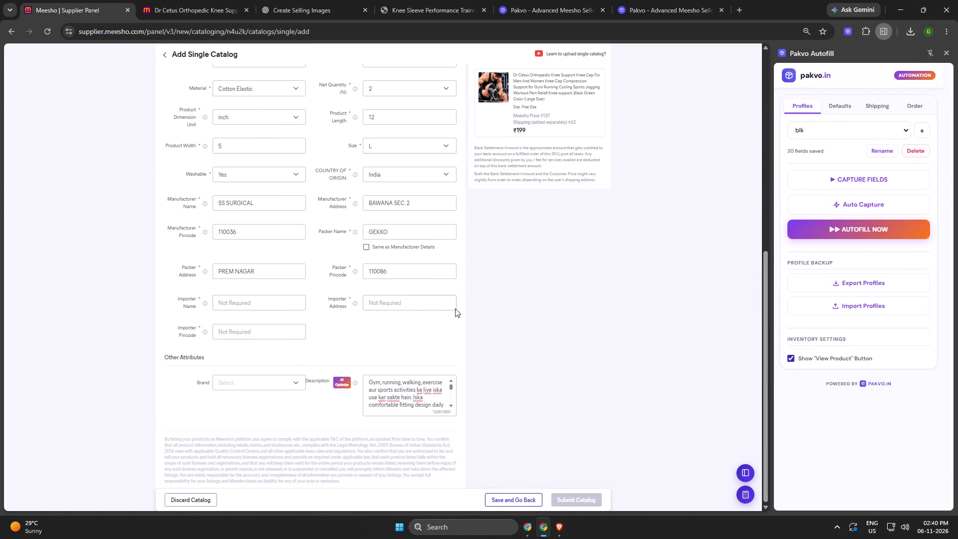
click(439, 290)
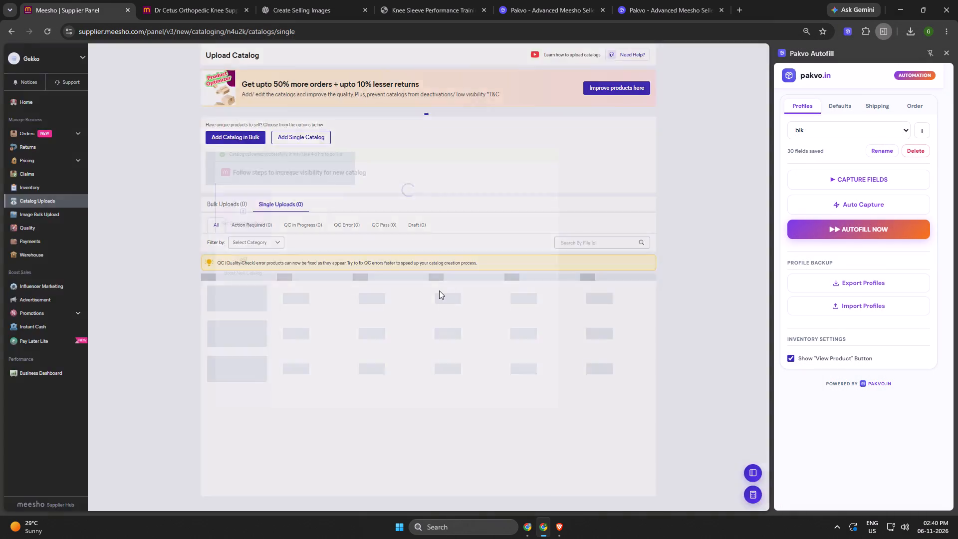
click(488, 395)
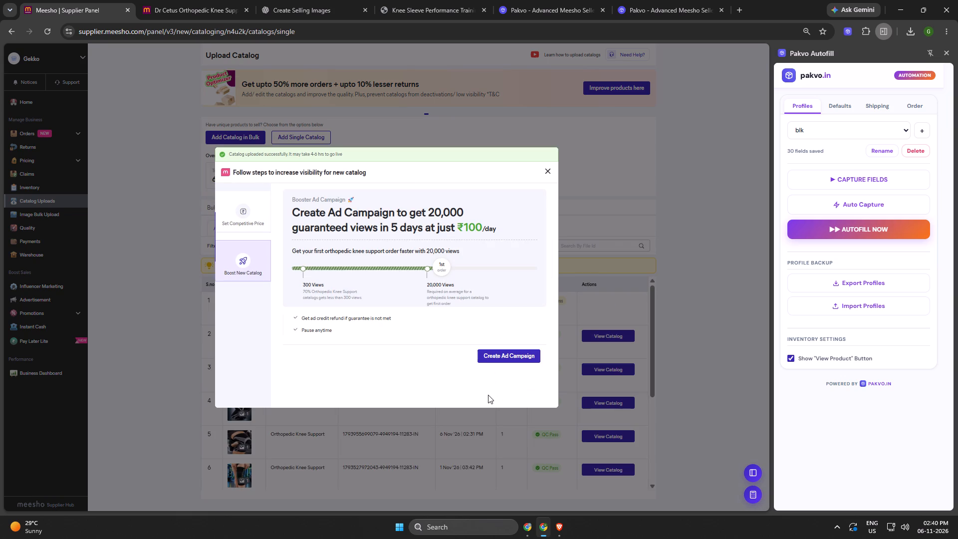
click(545, 167)
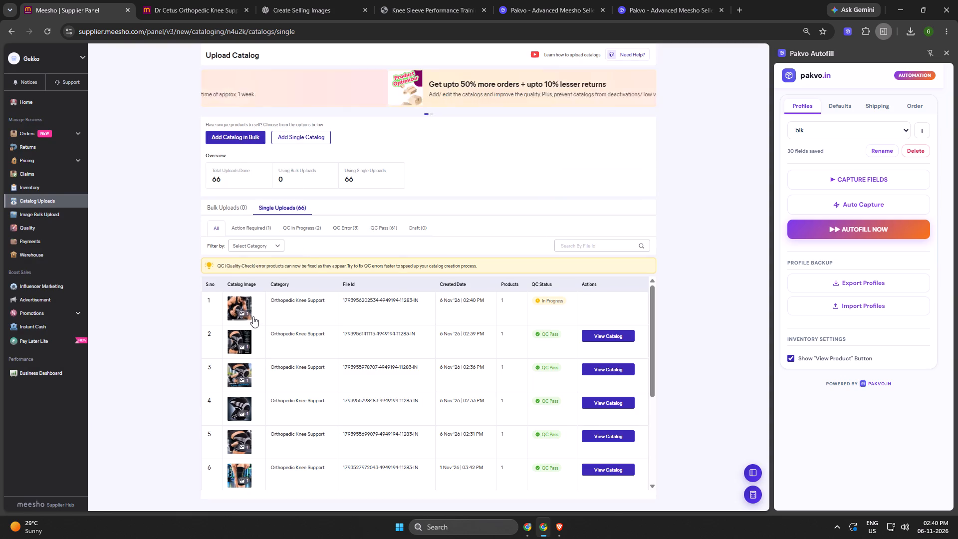
click(317, 138)
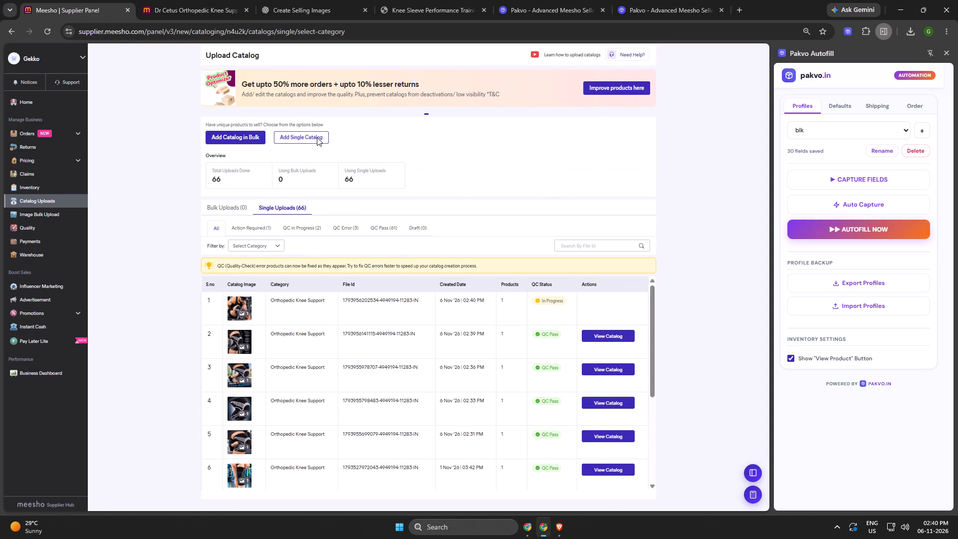
click(331, 150)
click(556, 277)
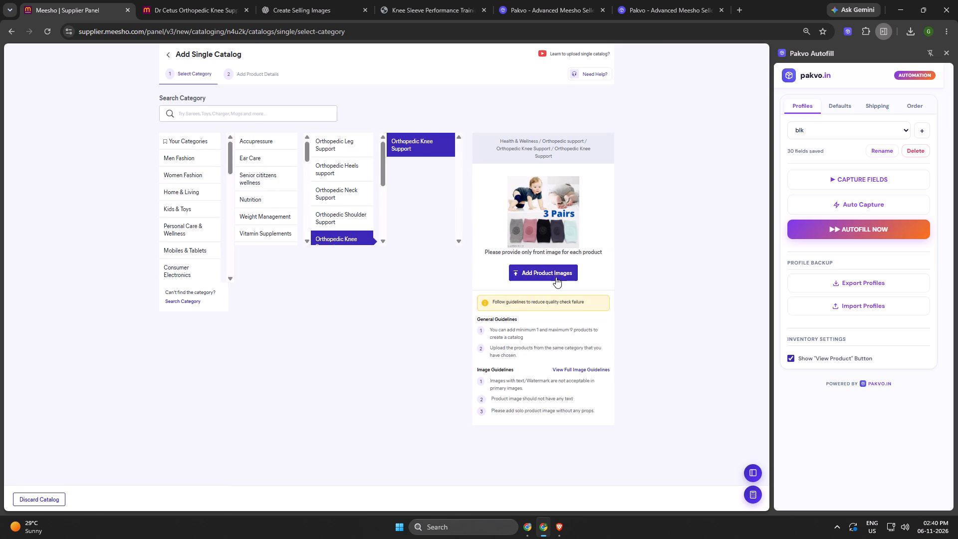
click(239, 89)
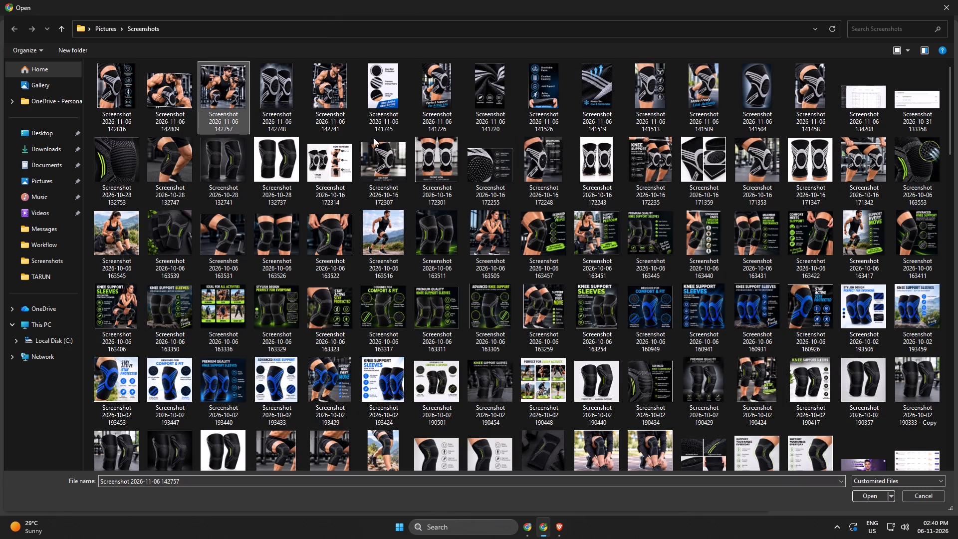
click(865, 496)
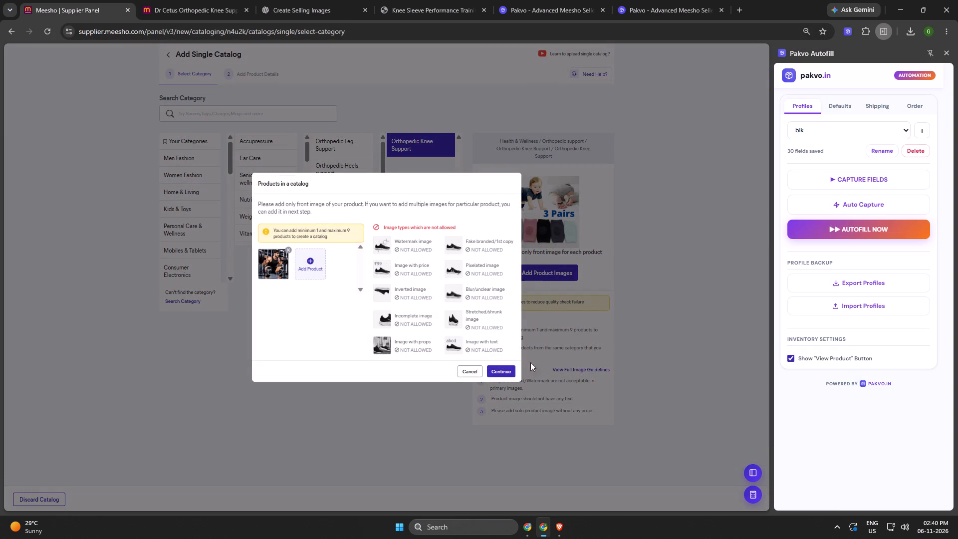
click(501, 370)
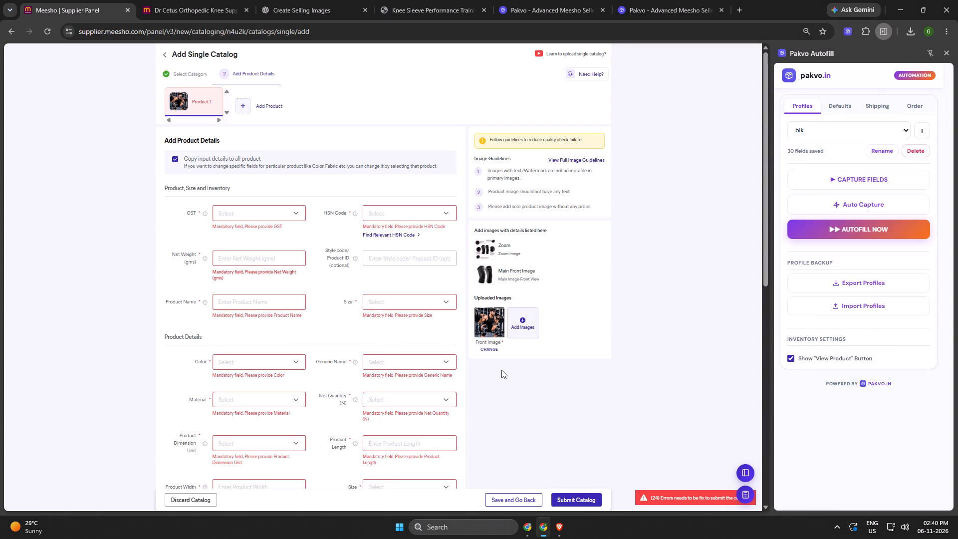
Autofill the new product form from the Pakvo profile blk.
click(868, 241)
click(866, 238)
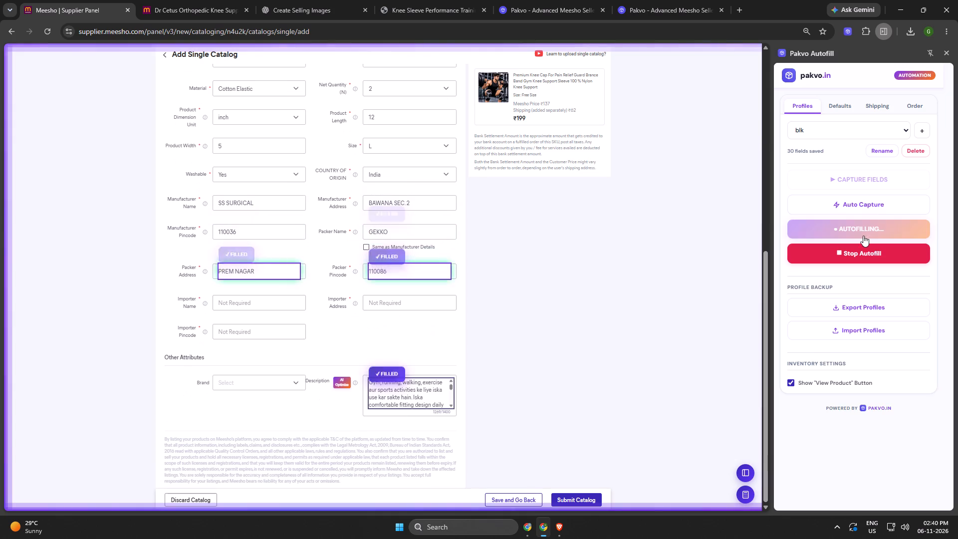
Copy the full title of the ₹198 bamboo knee cap listing from the Meesho store's knee cap search.
scroll(666, 247, up, 6)
click(421, 0)
click(345, 0)
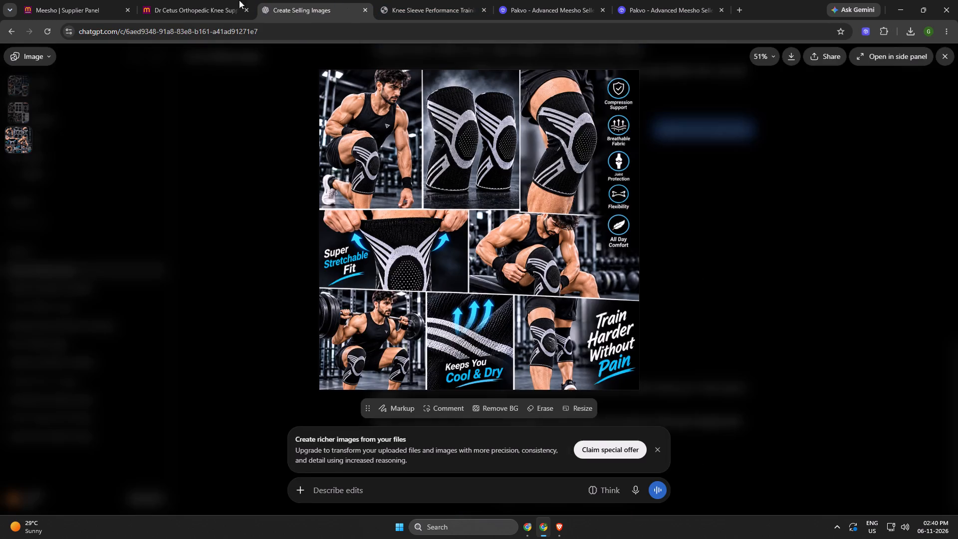
click(173, 0)
click(707, 308)
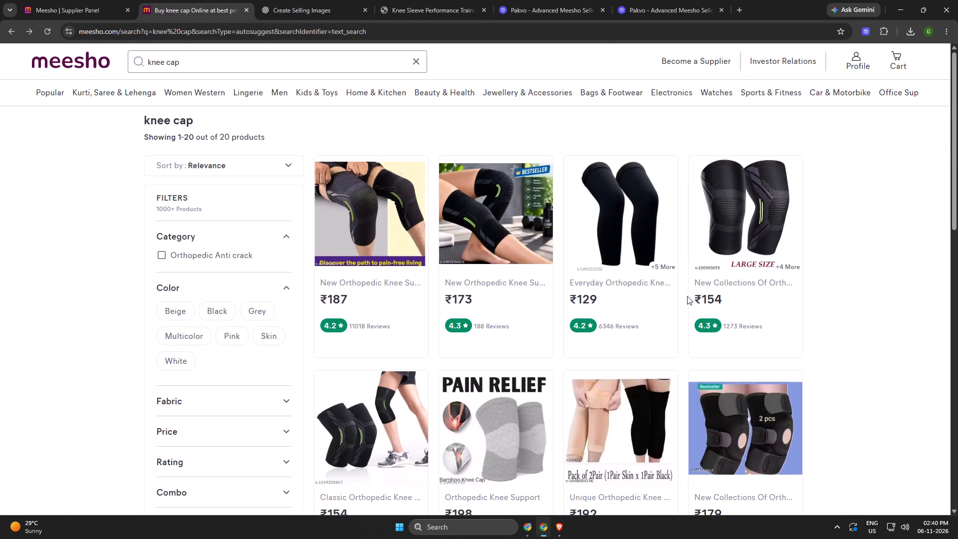
scroll(687, 296, down, 2)
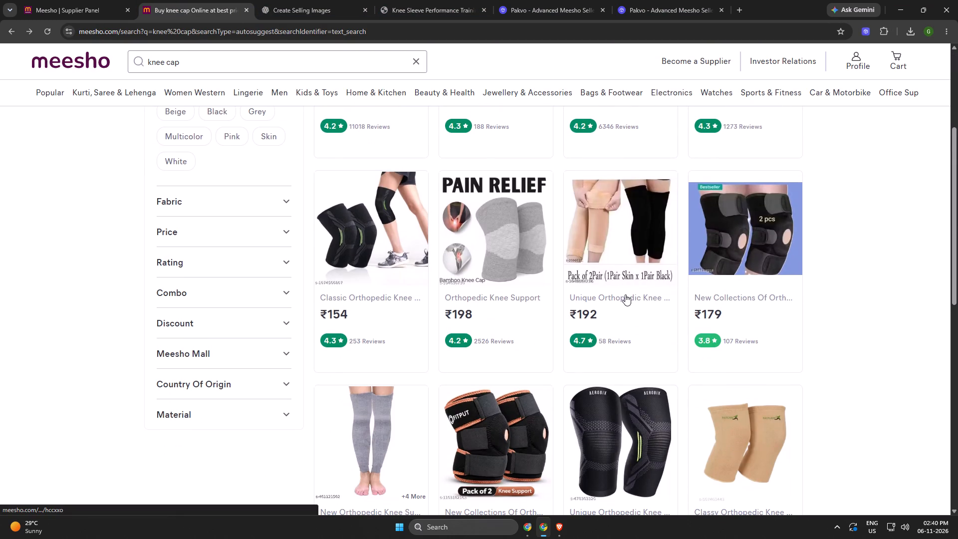
click(499, 300)
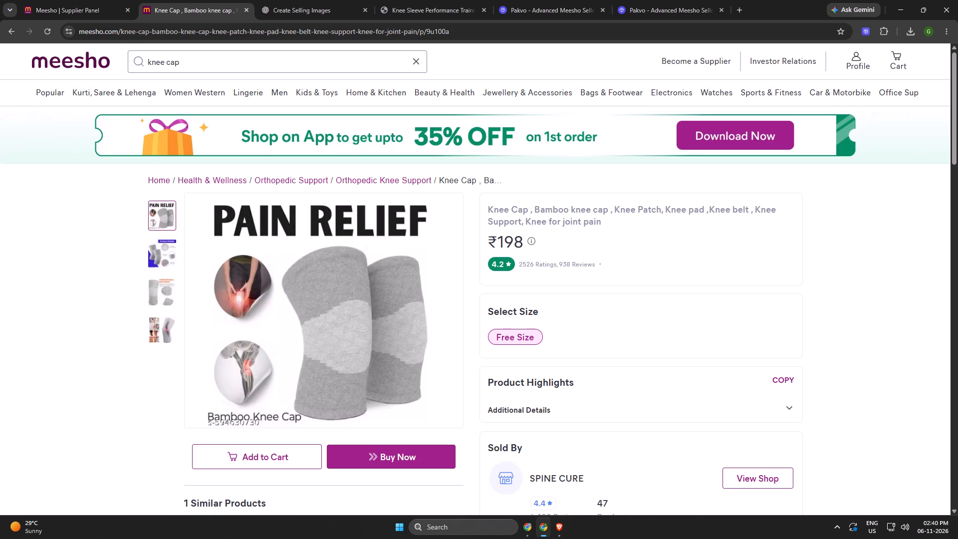
triple_click(564, 210)
key(ctrl+c)
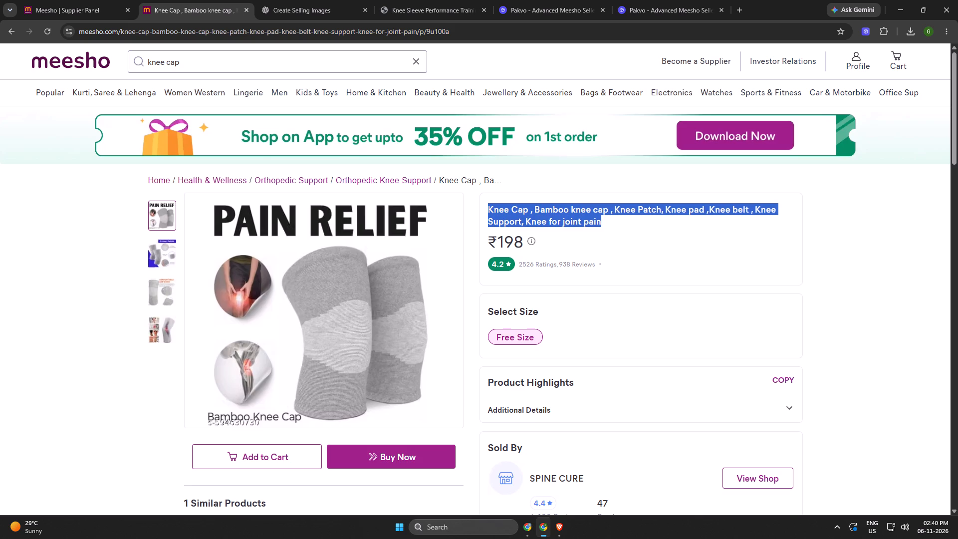
Replace the product name in the Supplier Panel form with the copied bamboo knee cap title.
key(alt+Tab)
key(alt+Tab)
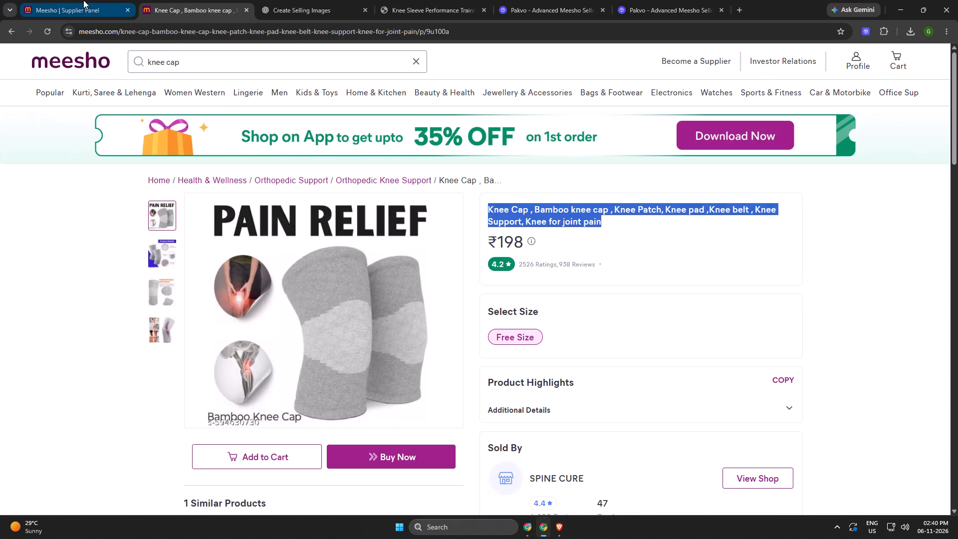
click(83, 0)
click(243, 280)
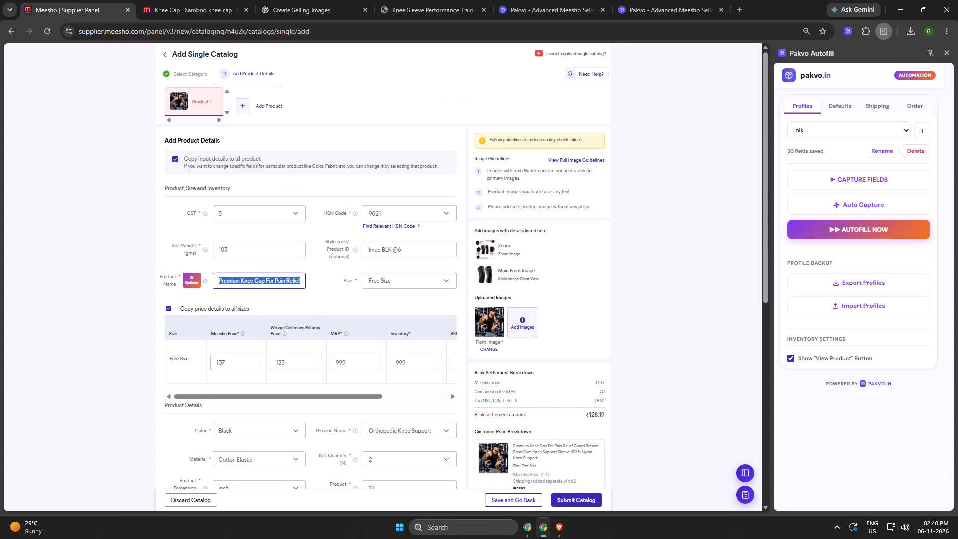
key(ctrl+a)
key(ctrl+v)
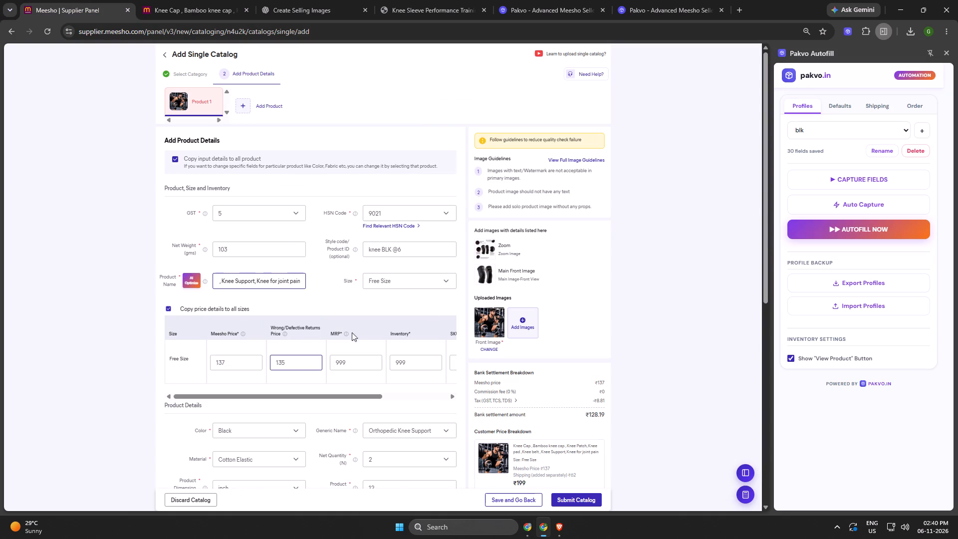
Set the Free Size Meesho price to 138 and the wrong/defective returns price to 137.
scroll(427, 305, down, 1)
click(246, 265)
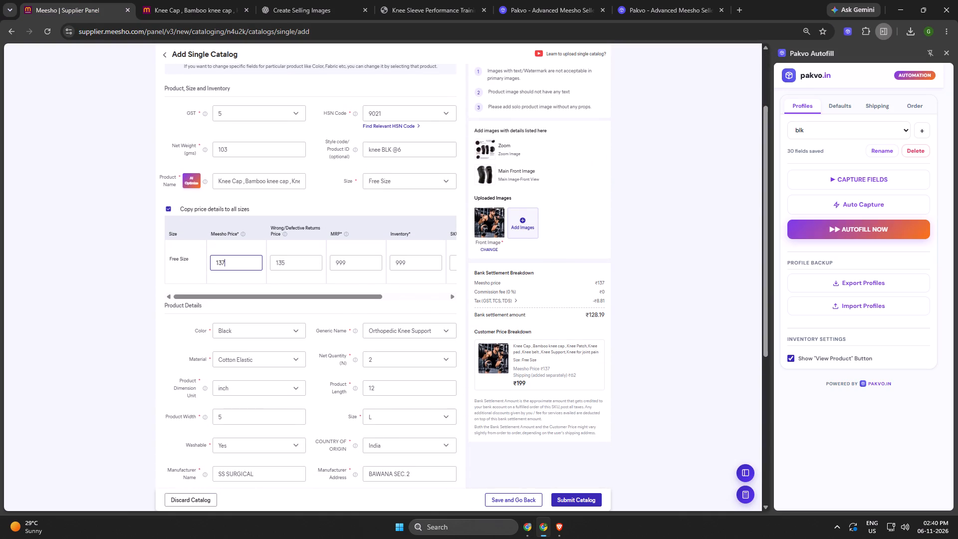
key(BackSpace)
key(8)
click(287, 262)
key(BackSpace)
key(BackSpace)
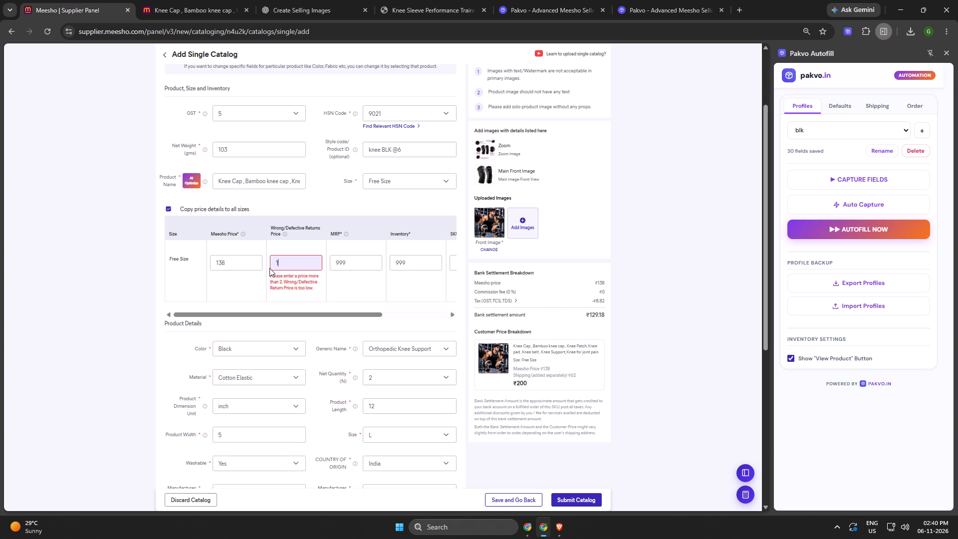
text(37)
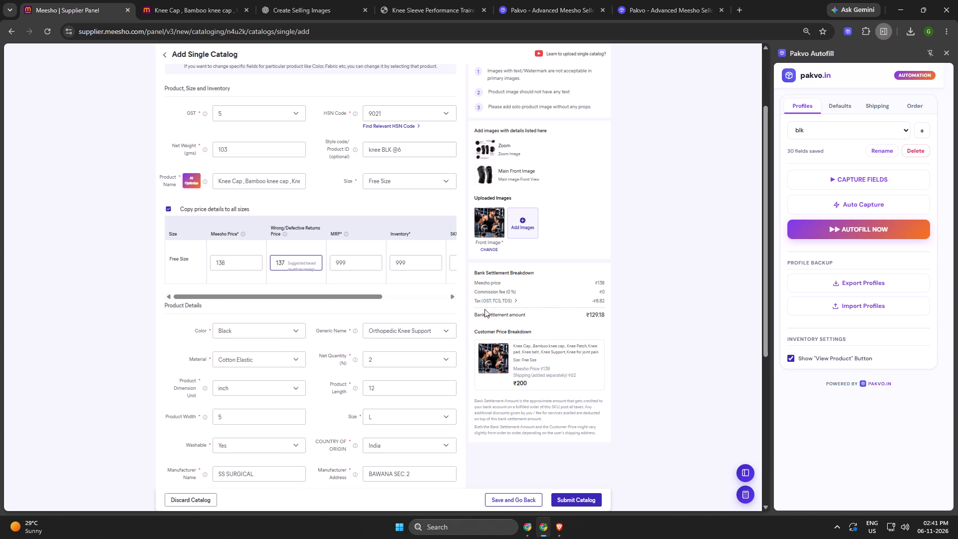
click(531, 229)
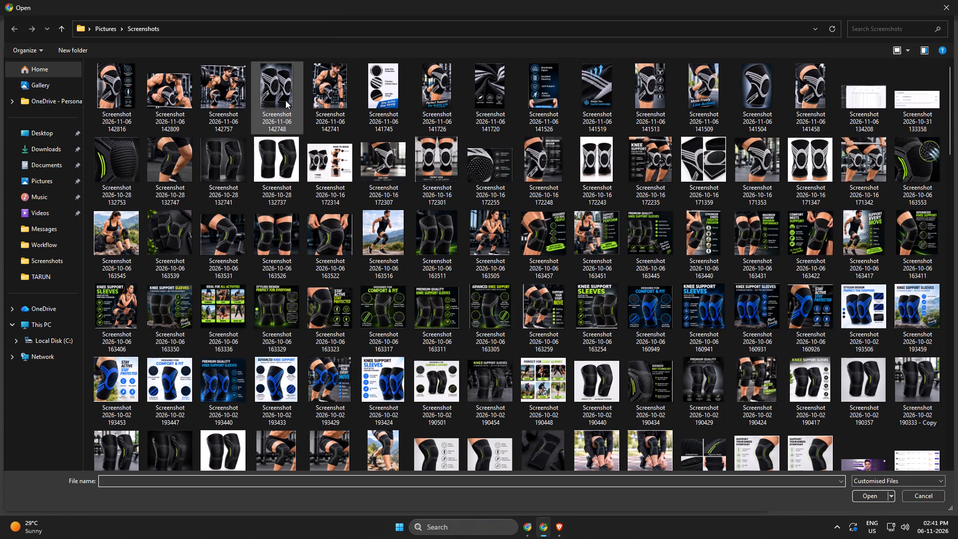
ctrl+click(282, 97)
ctrl+click(396, 87)
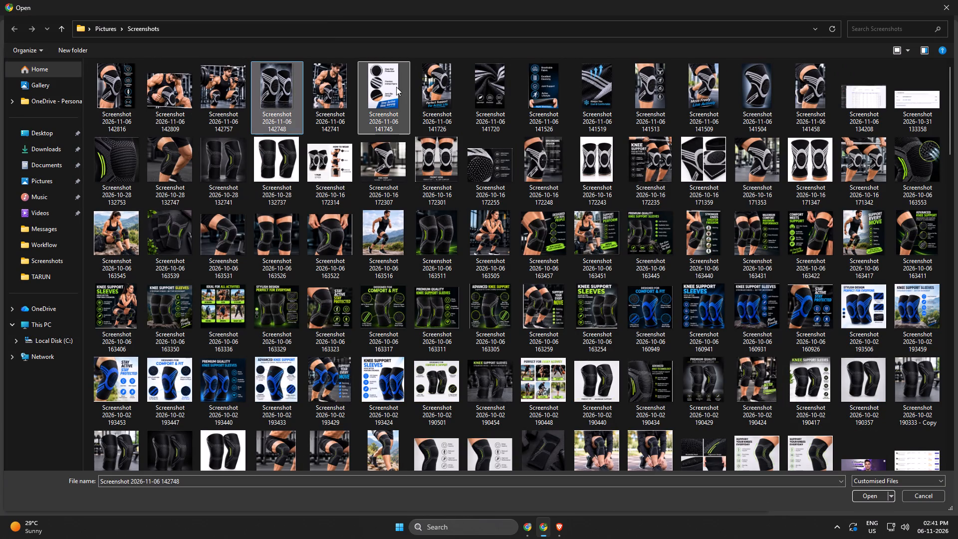
ctrl+click(494, 86)
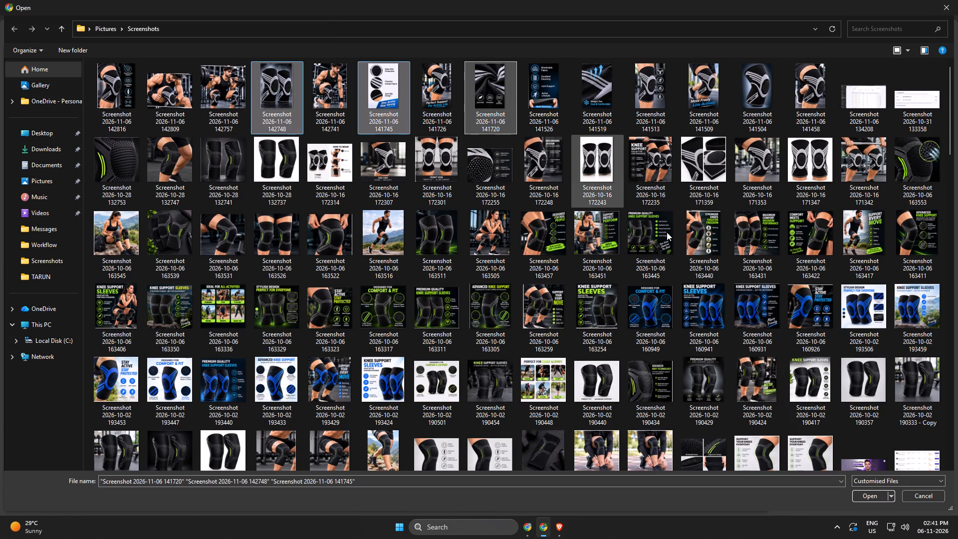
click(875, 497)
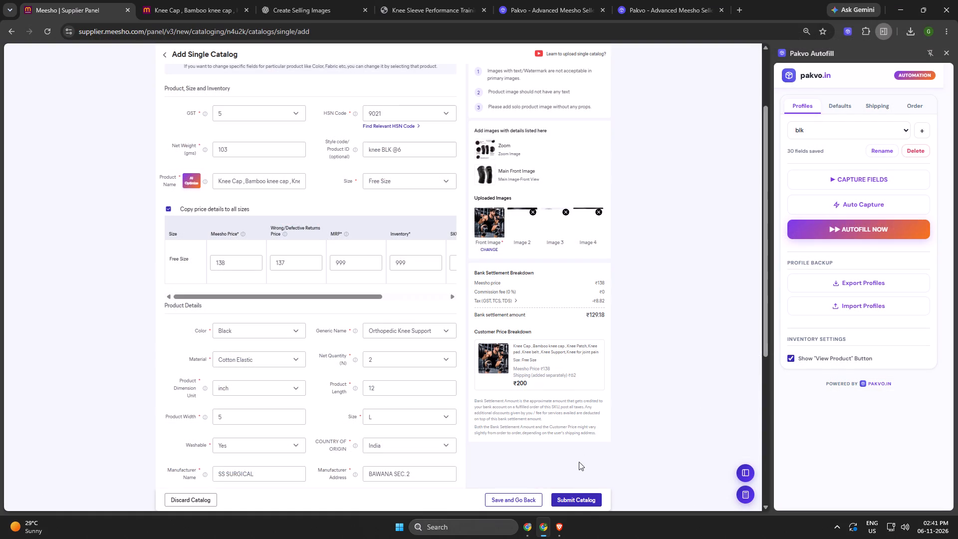
Submit the bamboo knee cap catalog for quality check and dismiss the price and ad campaign suggestions.
click(572, 500)
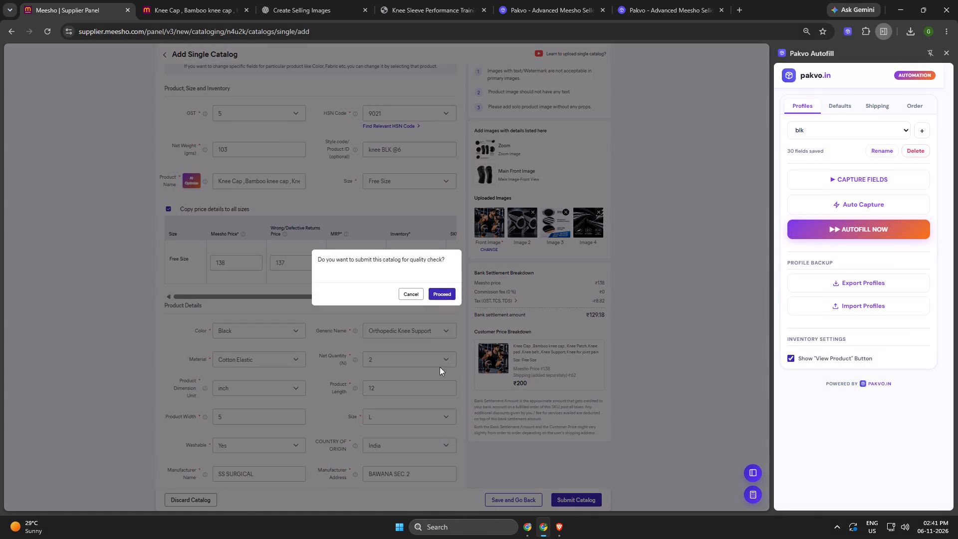
click(437, 290)
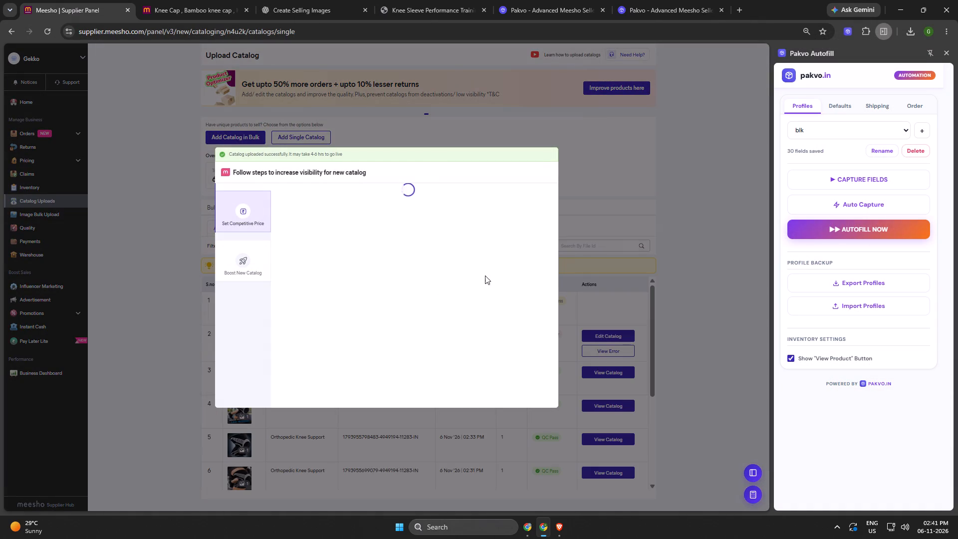
click(478, 392)
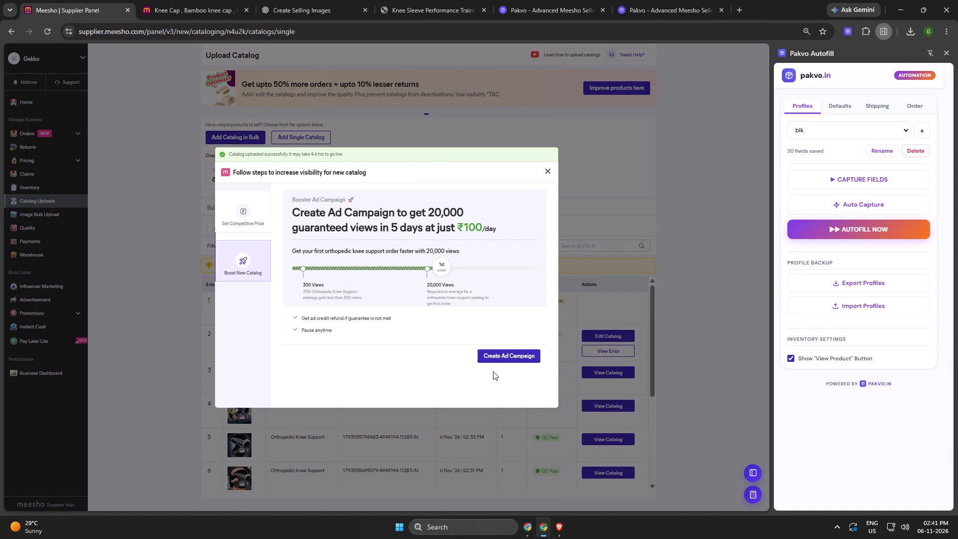
click(499, 352)
click(448, 224)
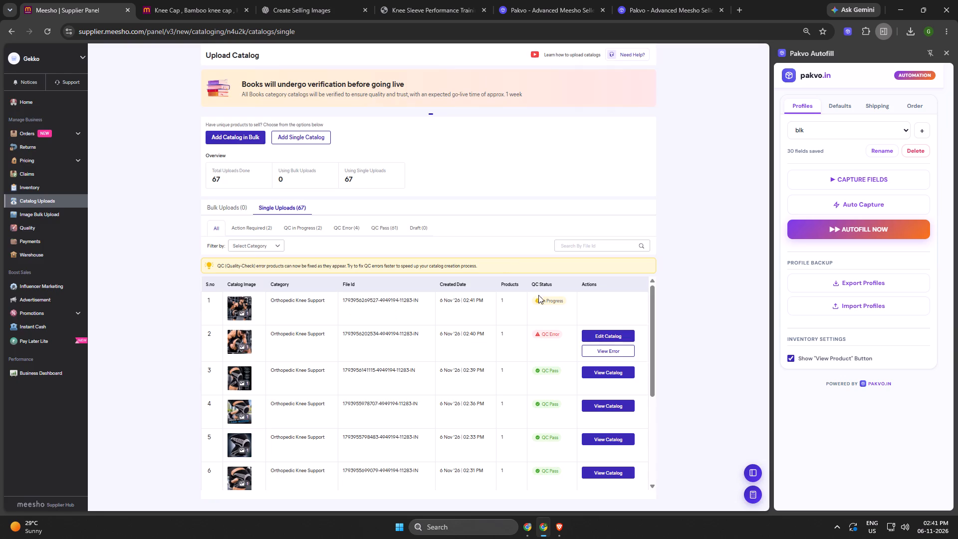
Open the 02:40 PM catalog with the QC error for editing and set its style code/product ID to knee BLK @9.
click(594, 353)
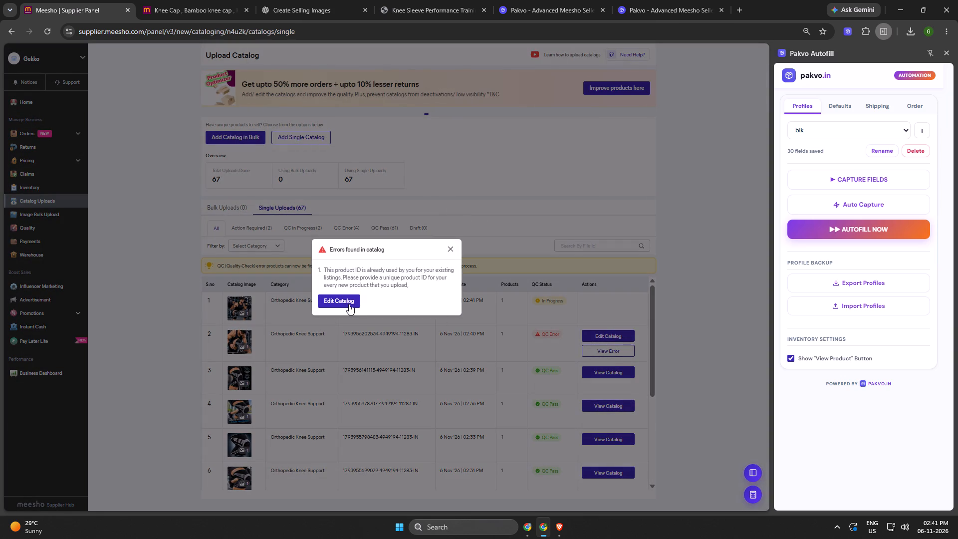
click(349, 304)
double_click(418, 251)
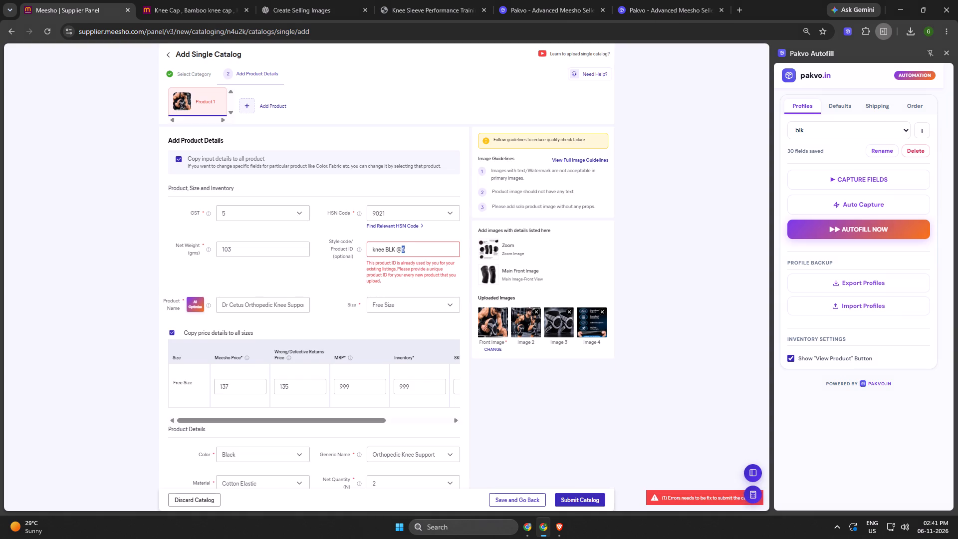
key(BackSpace)
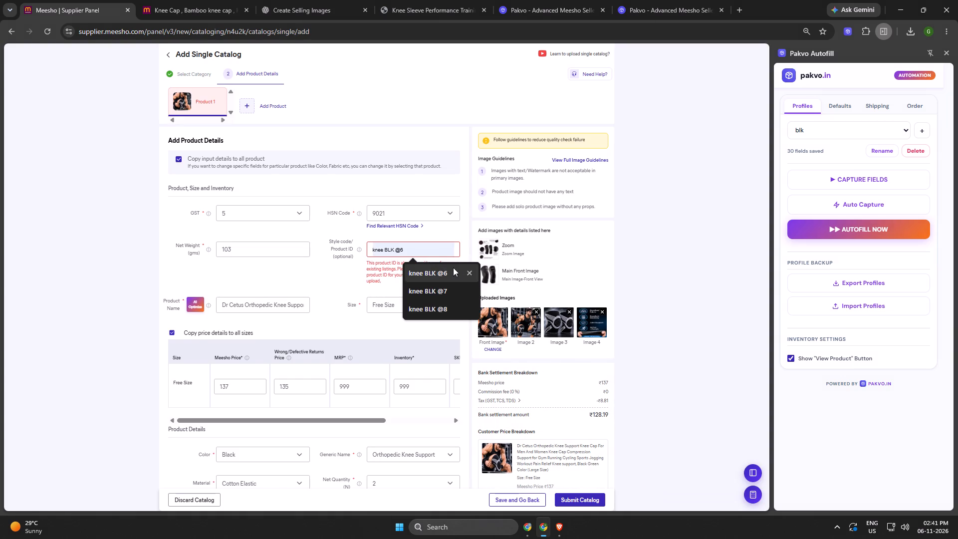
key(9)
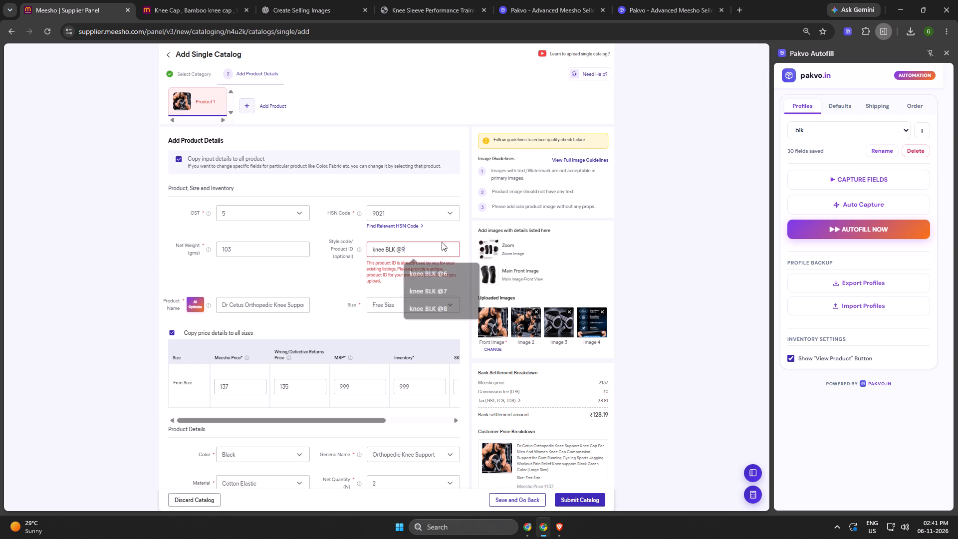
Resubmit the corrected Dr Cetus knee support catalog for quality check, skipping the recommended price and ad campaign offer.
click(558, 500)
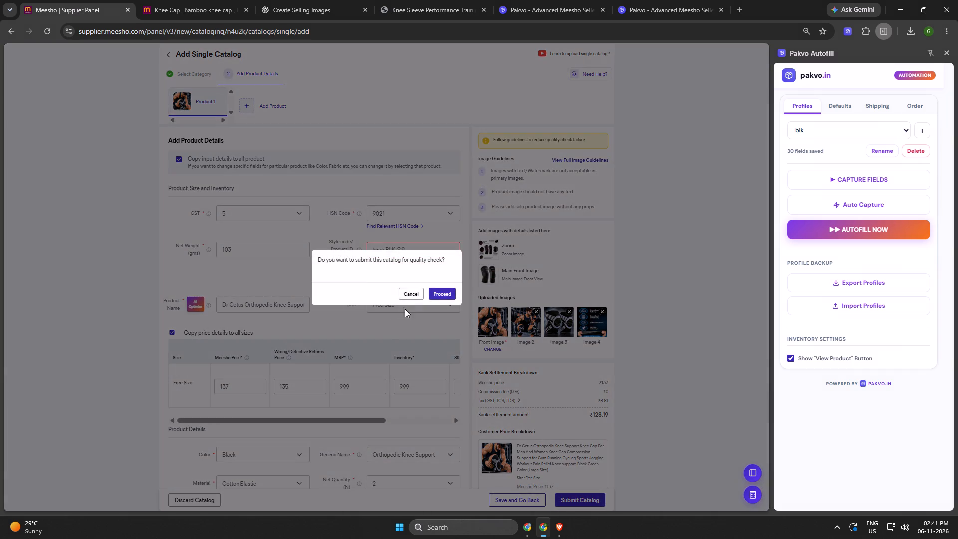
click(446, 296)
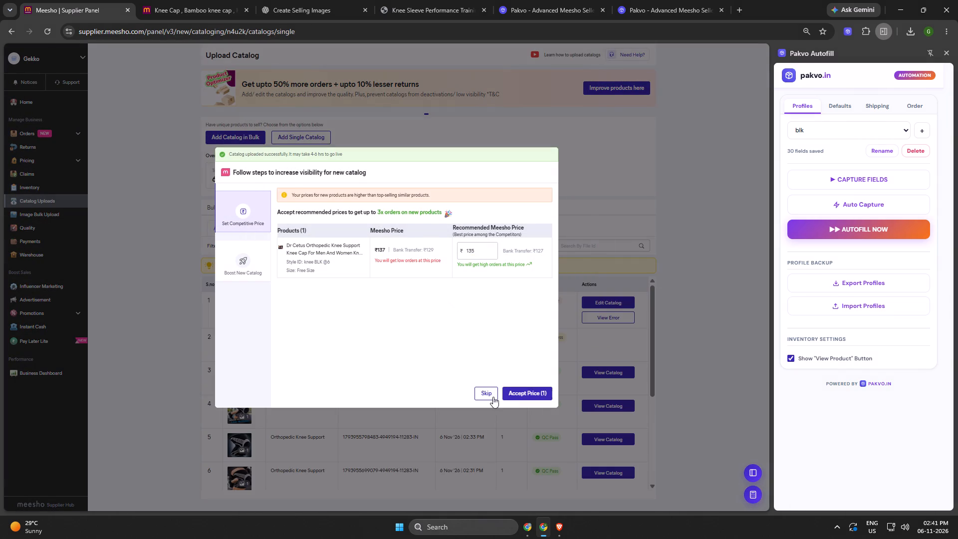
click(491, 393)
click(546, 169)
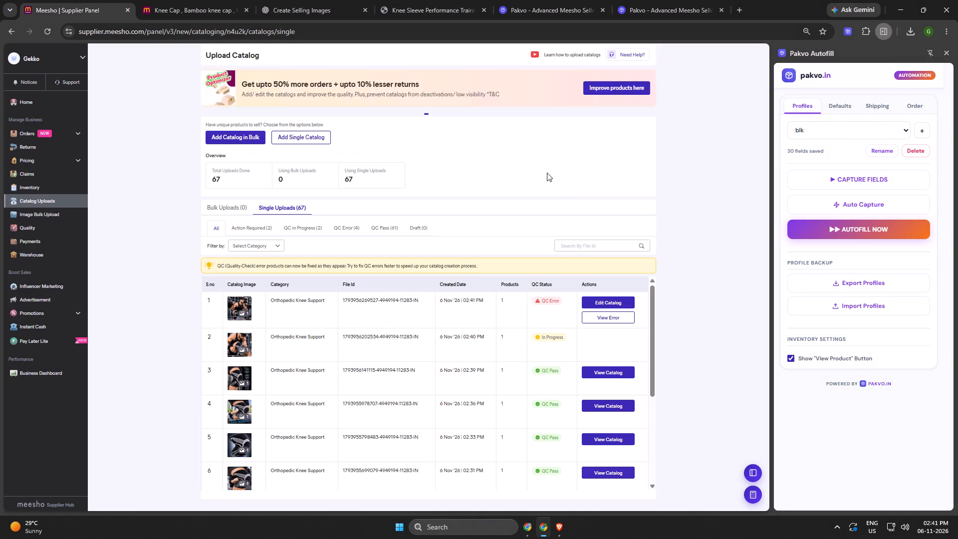
click(605, 301)
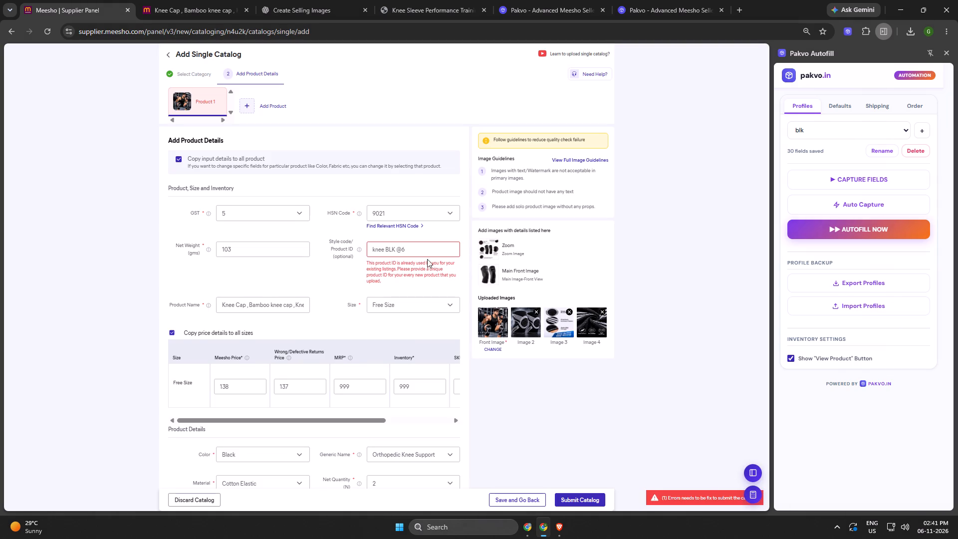
click(427, 251)
click(427, 251)
key(BackSpace)
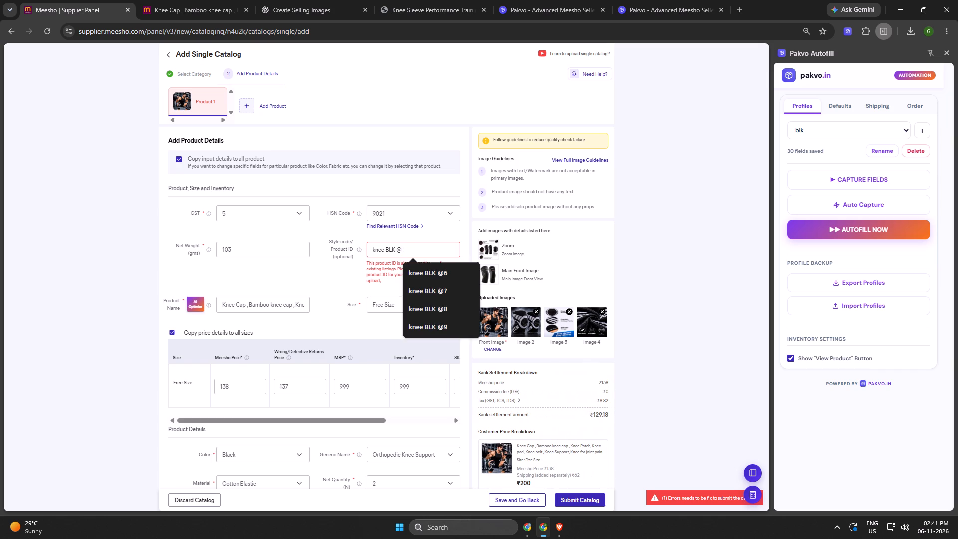
text(10)
Resubmit the bamboo knee cap catalog for quality check, skipping the recommended price and ad campaign offer.
click(573, 501)
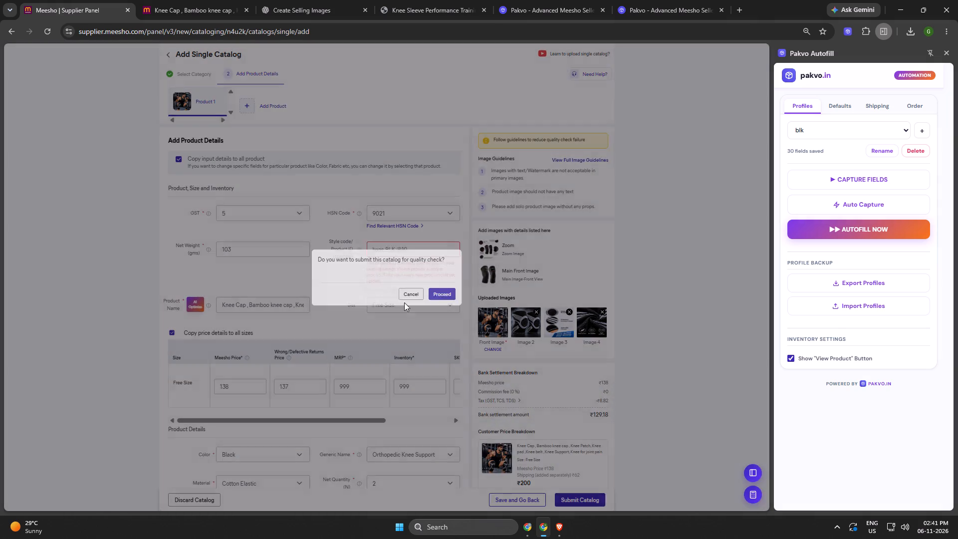
click(447, 295)
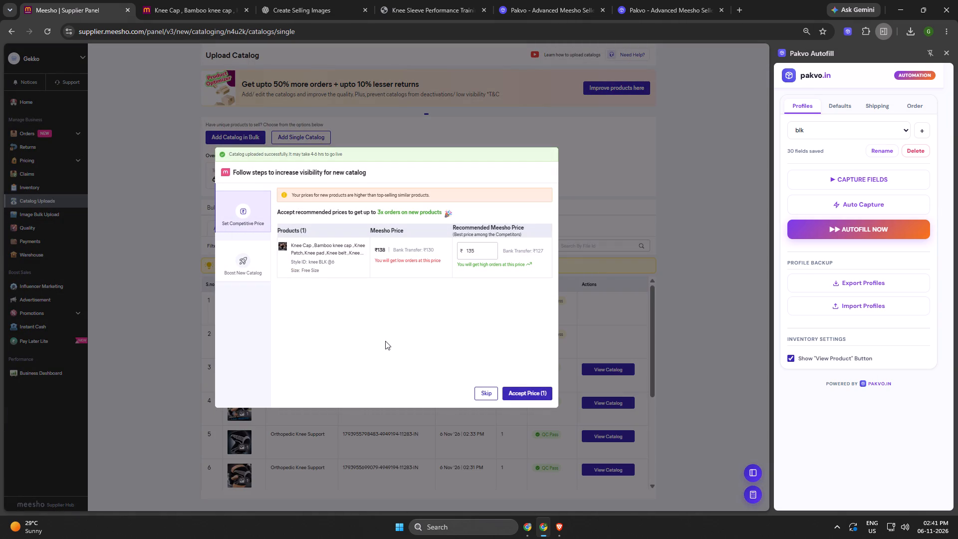
click(487, 394)
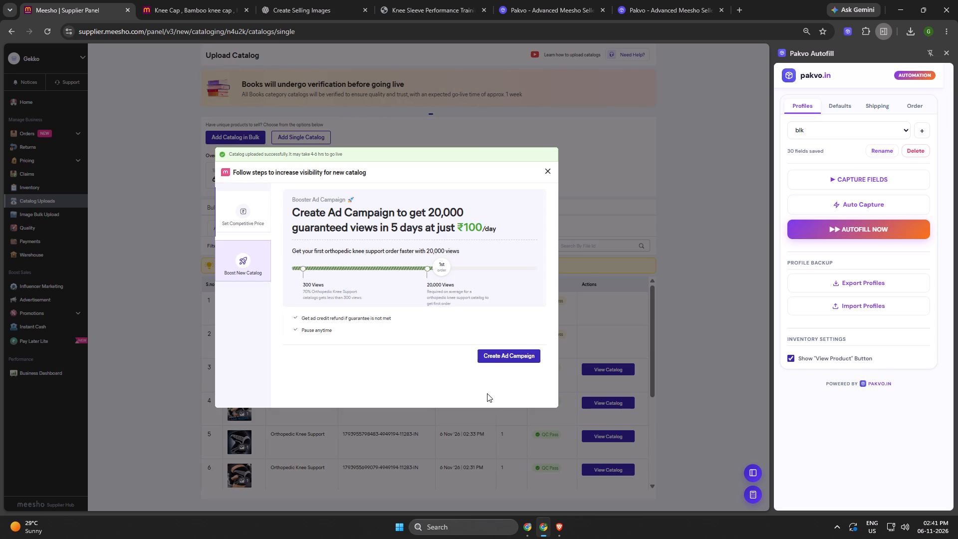
click(549, 173)
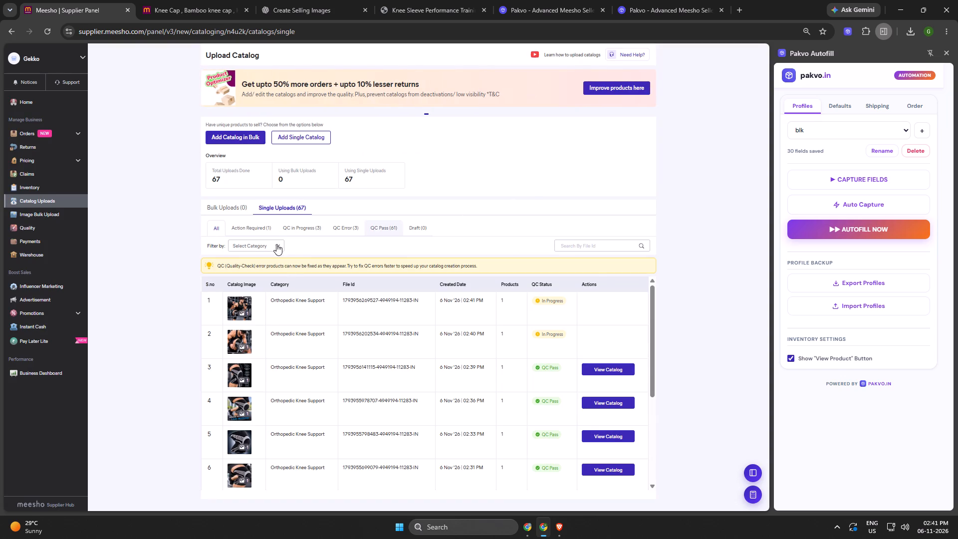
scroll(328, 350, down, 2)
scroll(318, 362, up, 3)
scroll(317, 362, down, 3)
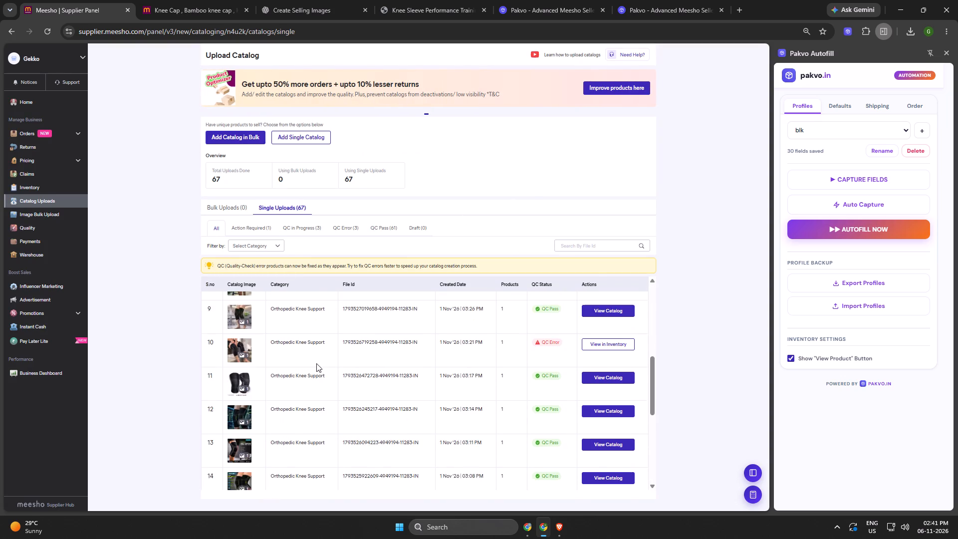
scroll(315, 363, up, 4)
click(294, 140)
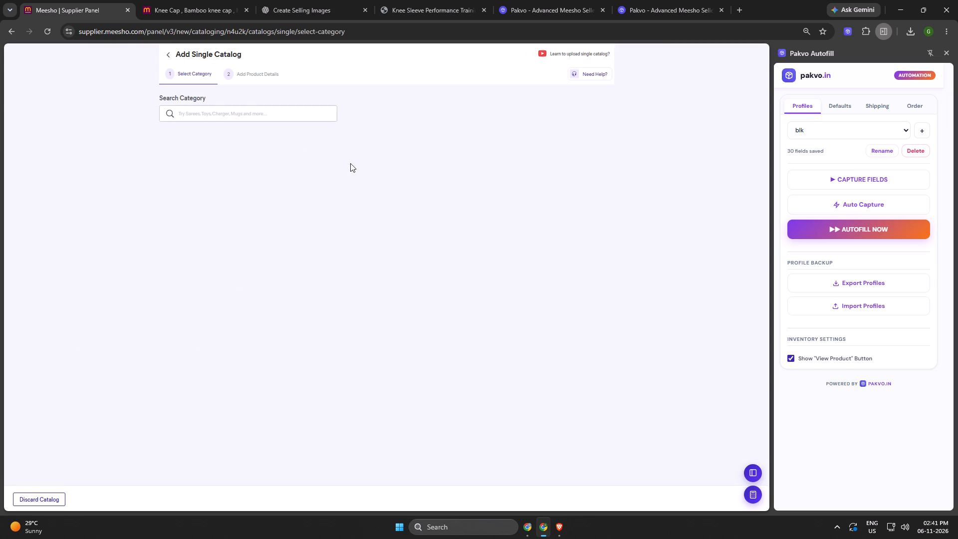
click(282, 141)
click(571, 281)
click(561, 267)
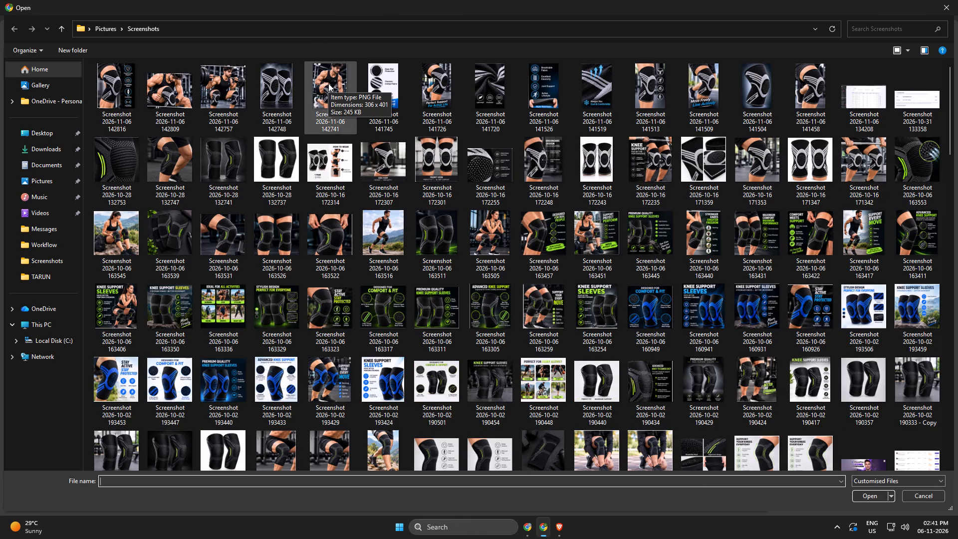
click(346, 76)
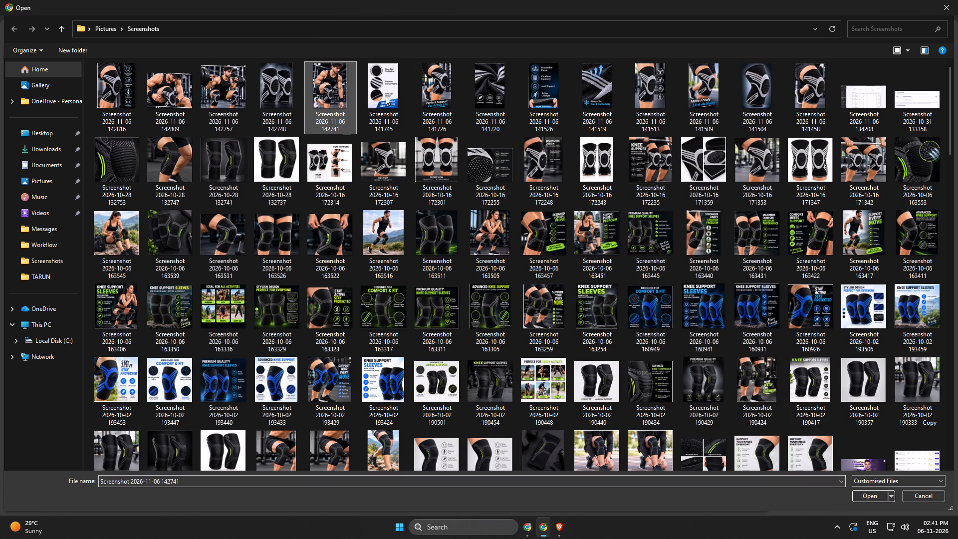
click(863, 491)
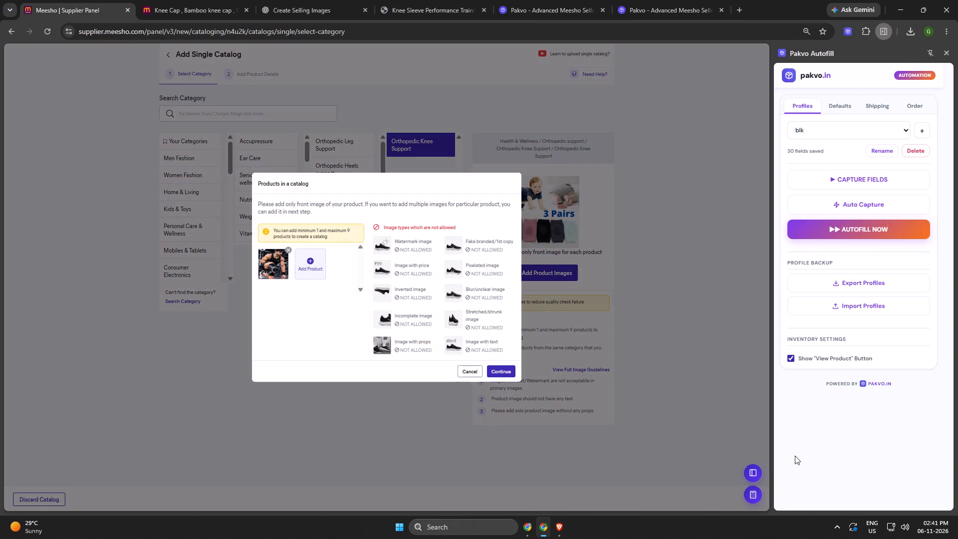
click(492, 369)
Autofill the new catalog's product details with the saved blk profile in Pakvo.
click(847, 229)
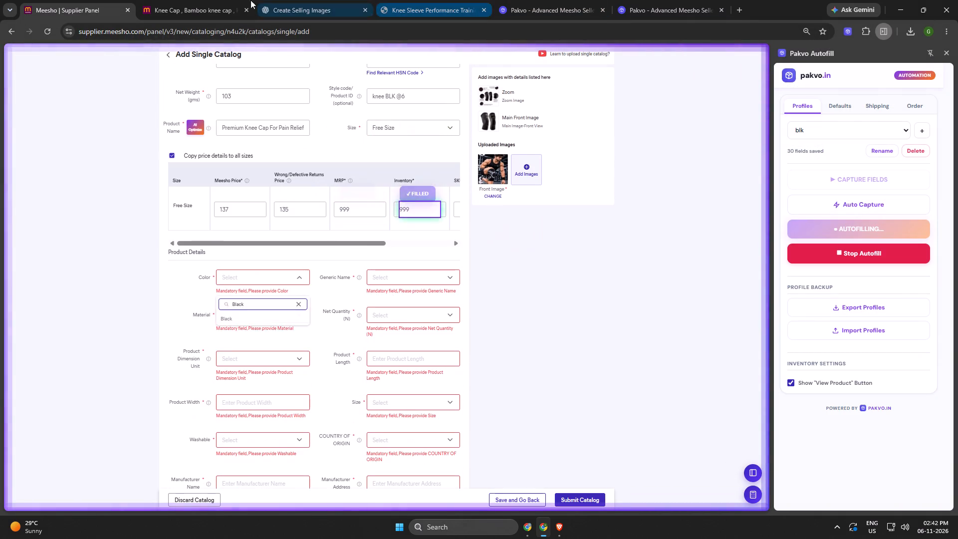
Copy the full title of the ₹122 knee support listing from the Meesho store's knee cap search.
click(175, 0)
scroll(572, 209, down, 1)
click(575, 208)
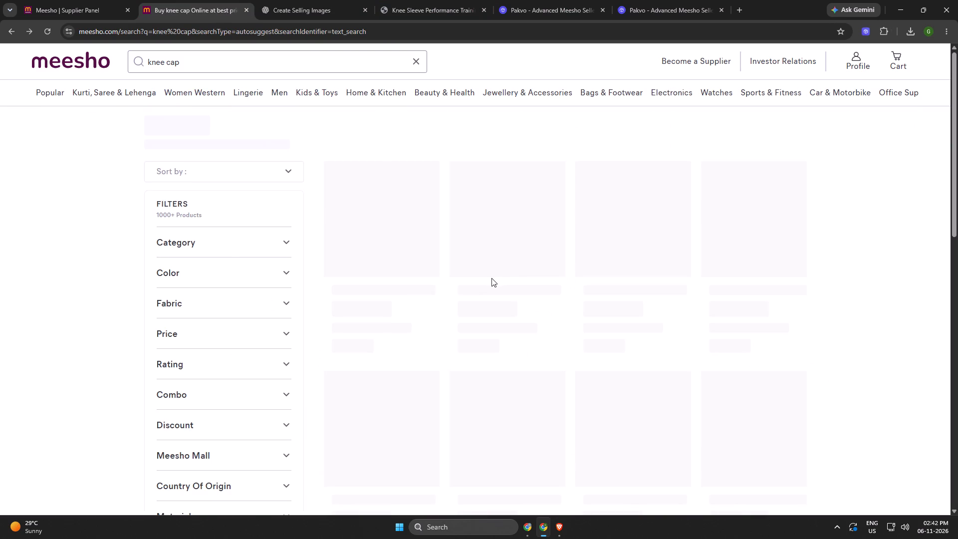
scroll(539, 286, down, 5)
scroll(709, 391, down, 5)
scroll(710, 391, up, 4)
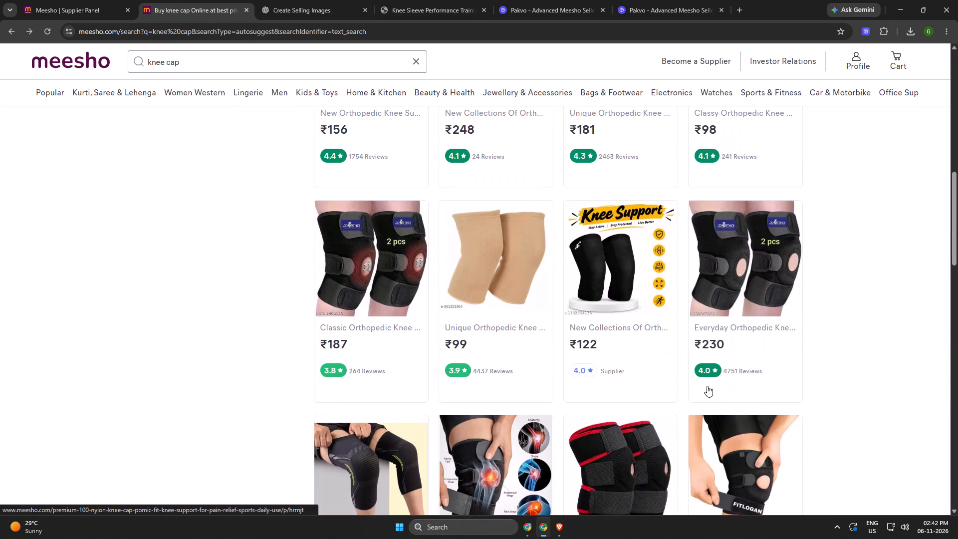
click(629, 304)
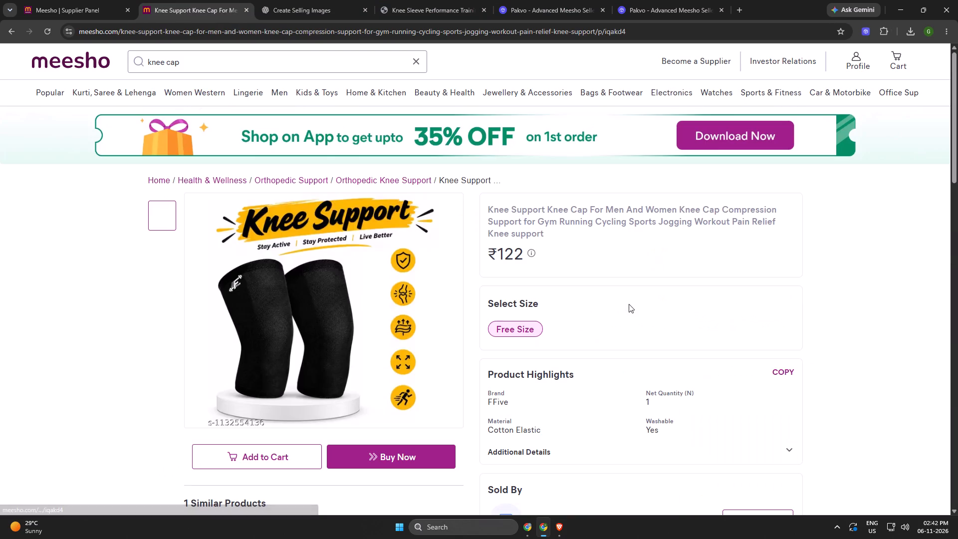
triple_click(593, 212)
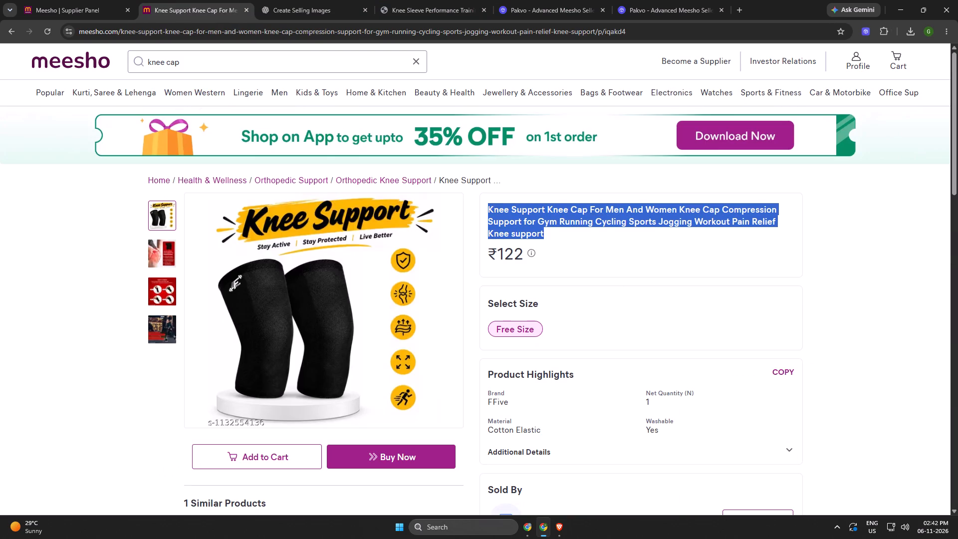
key(ctrl+x)
key(ctrl+c)
Return to the Supplier Panel form and review the autofilled product details, from inventory and pricing through to the description.
key(alt+Tab)
key(alt+Tab)
key(alt+Tab)
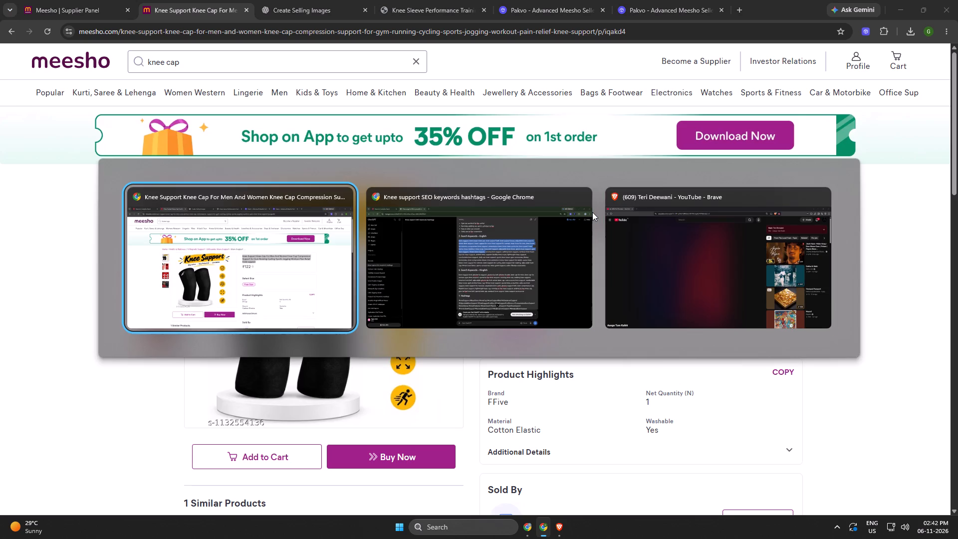
click(75, 0)
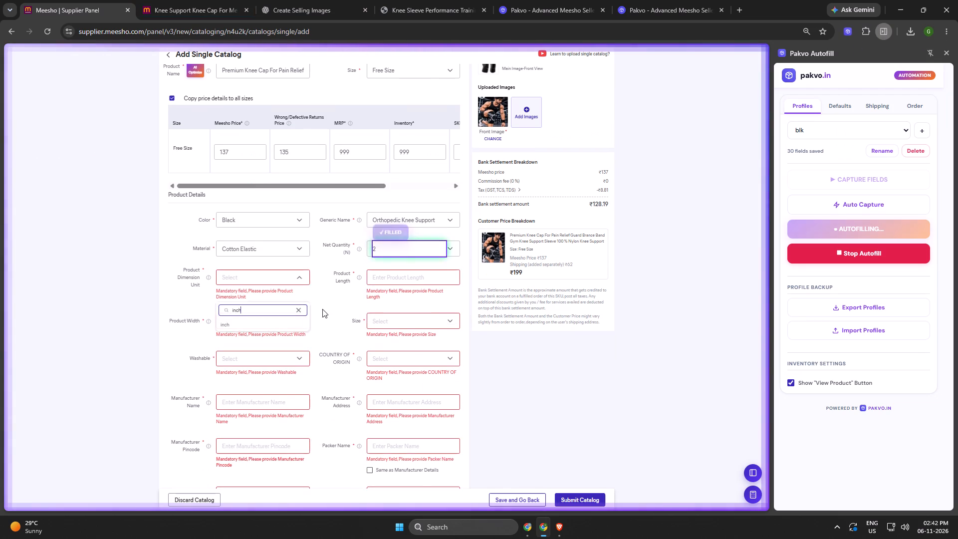
scroll(314, 314, up, 3)
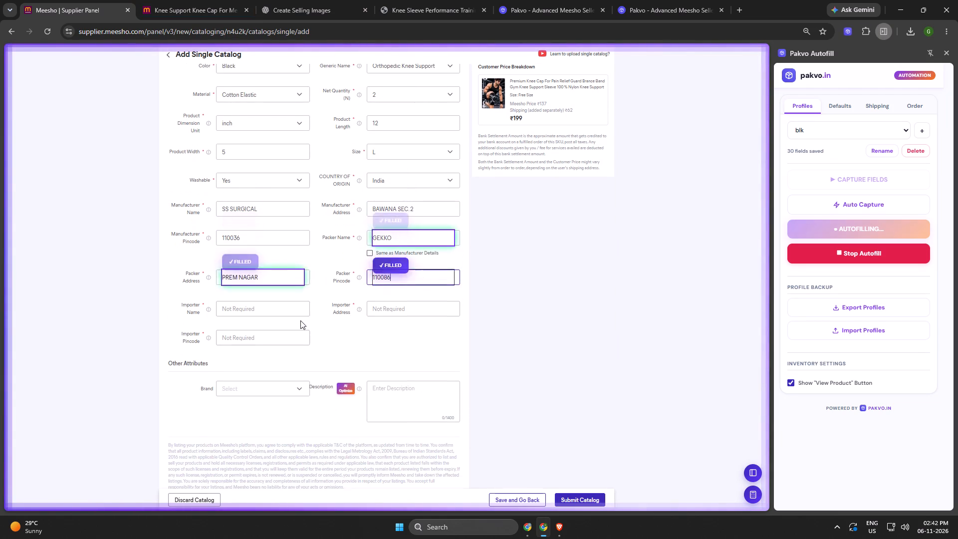
scroll(301, 321, up, 2)
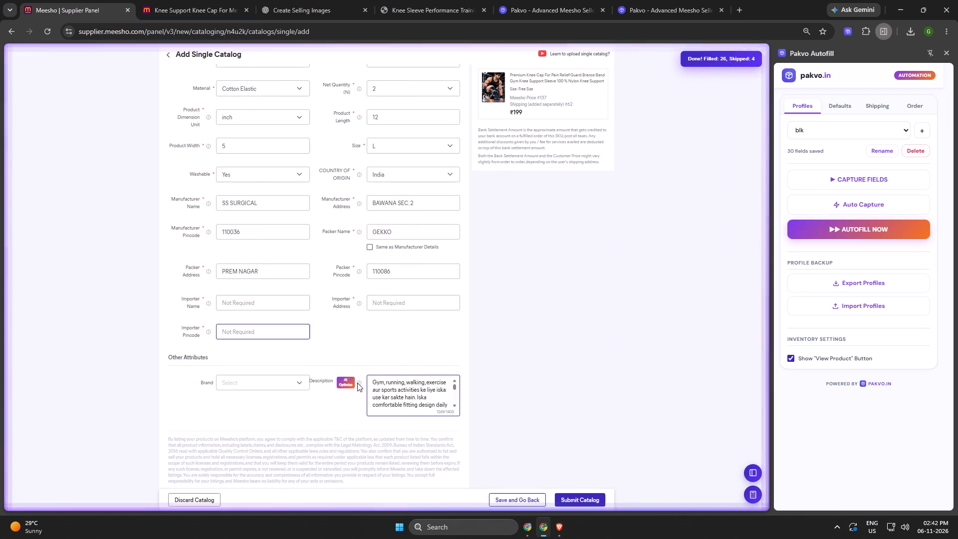
scroll(388, 352, up, 6)
click(581, 403)
scroll(426, 381, up, 5)
scroll(421, 380, down, 5)
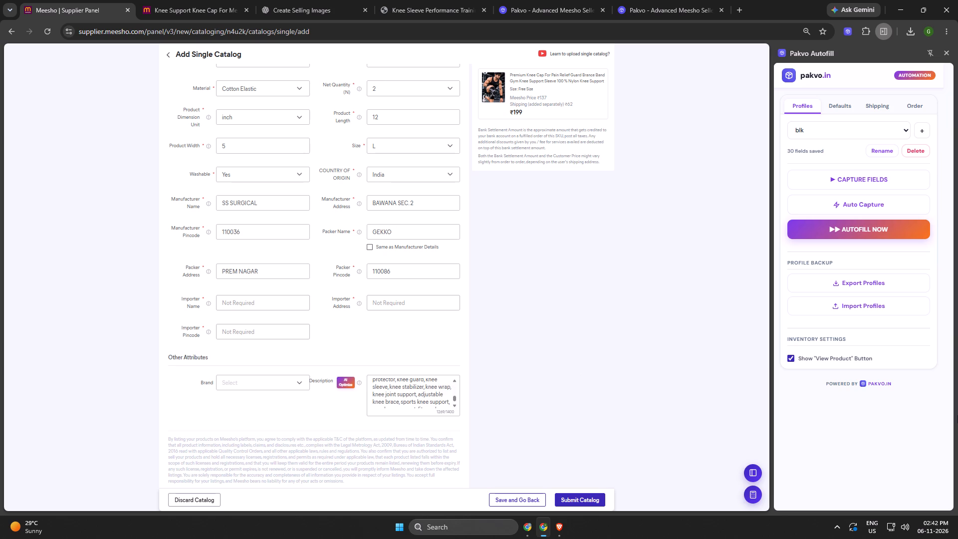
scroll(632, 366, down, 1)
scroll(623, 374, up, 1)
ctrl+scroll(597, 354, down, 1)
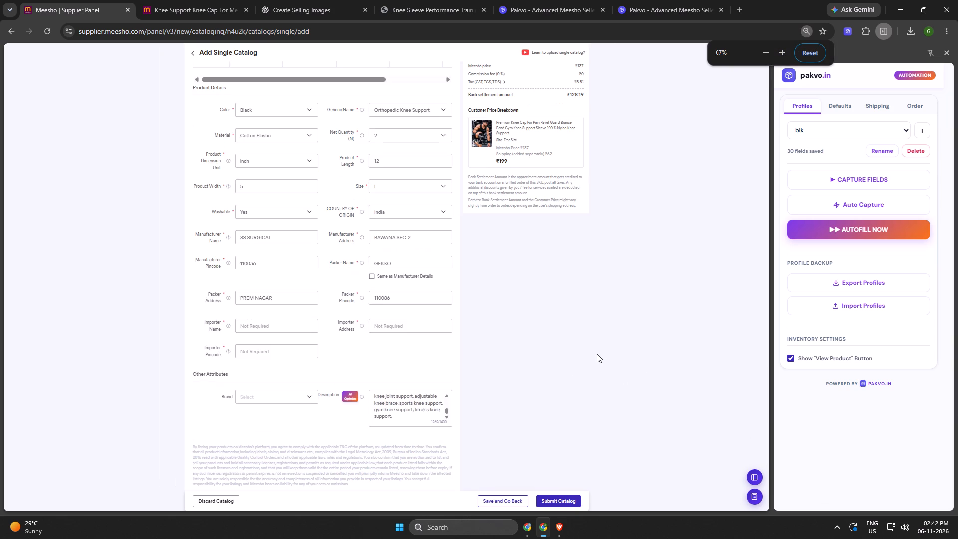
ctrl+scroll(597, 354, down, 2)
ctrl+scroll(581, 355, up, 1)
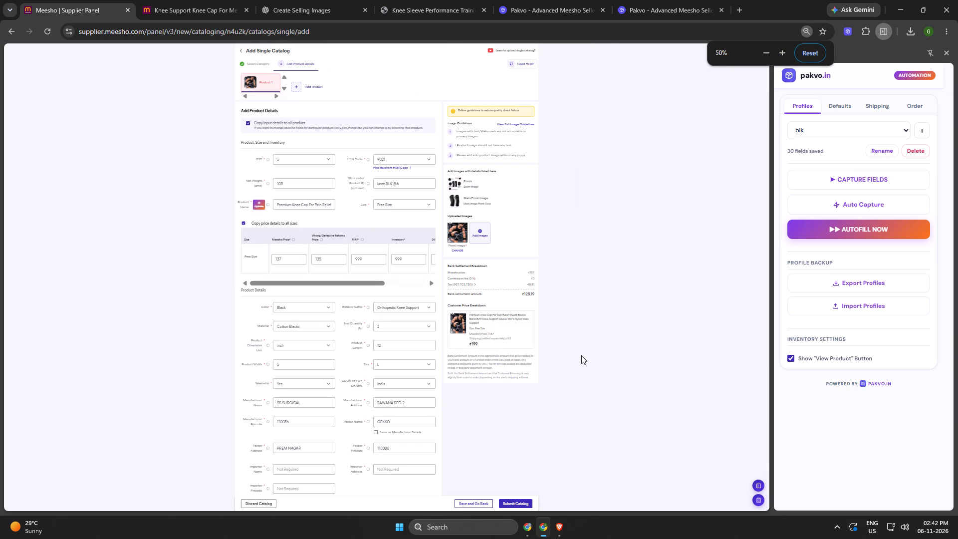
Replace the product name with the copied listing title beginning "Knee Support Knee Cap For Men And Women".
click(318, 205)
double_click(318, 205)
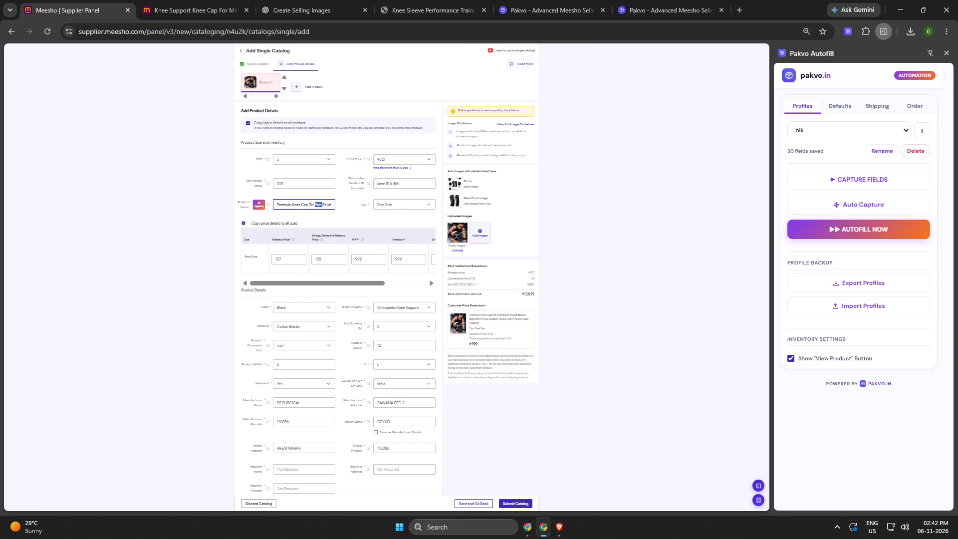
click(318, 205)
click(318, 205)
key(ctrl+a)
key(ctrl+v)
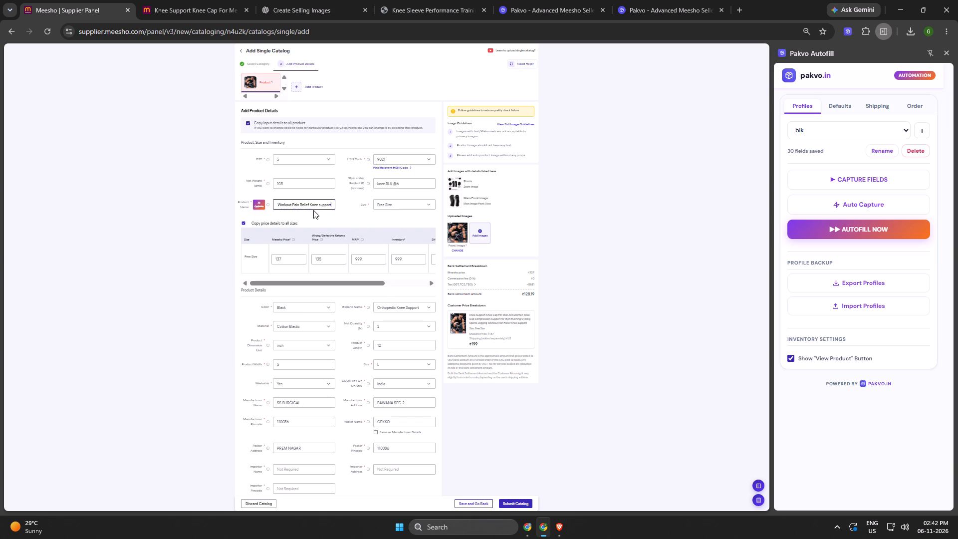
click(409, 185)
key(BackSpace)
triple_click(459, 204)
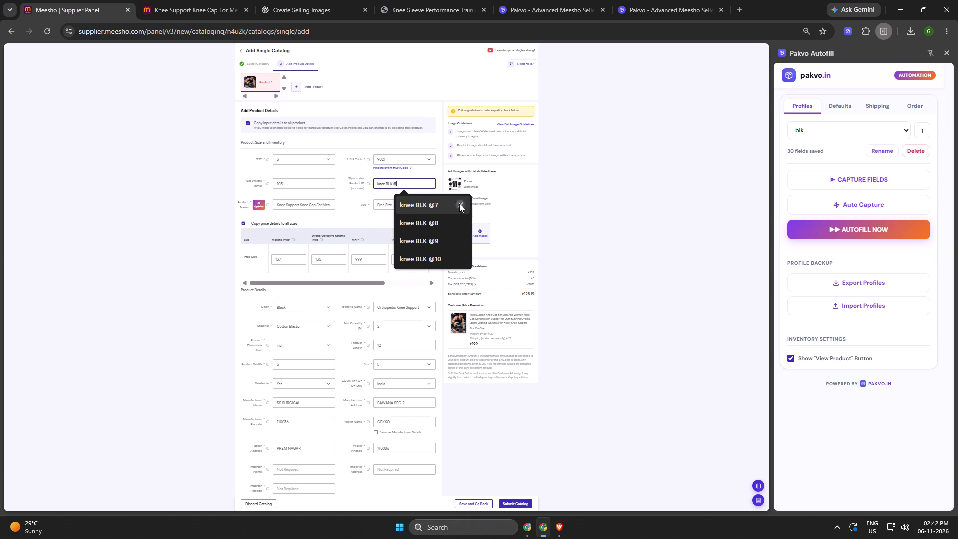
double_click(459, 204)
key(1)
key(1)
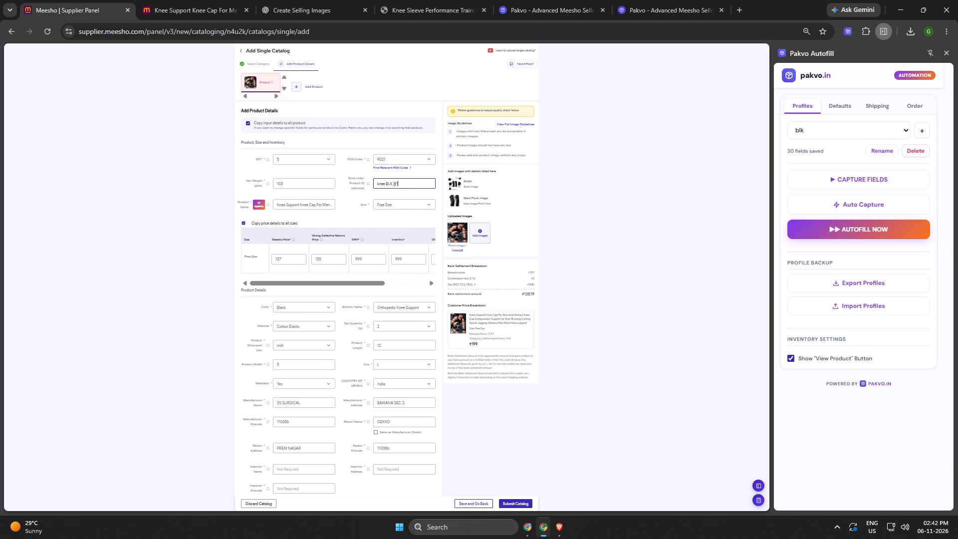
click(486, 236)
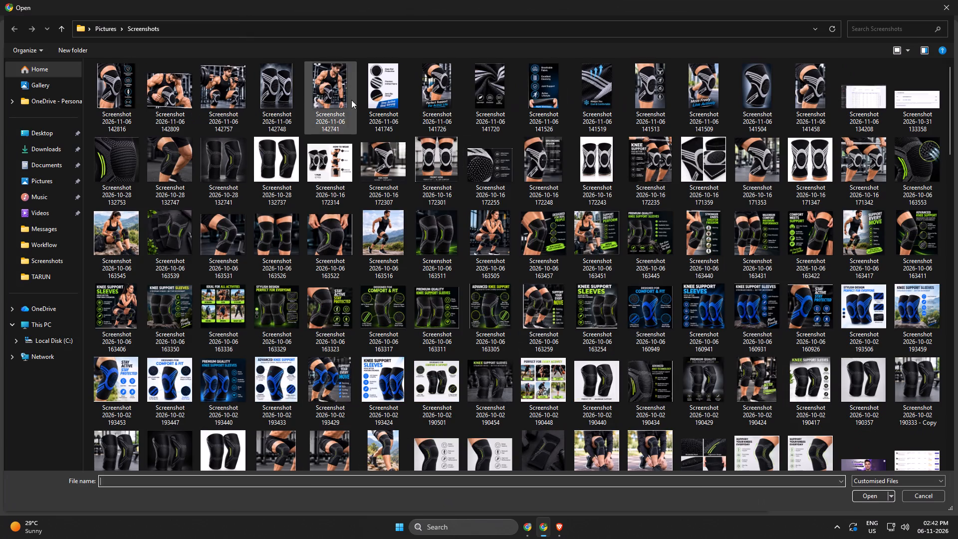
ctrl+click(440, 85)
ctrl+click(480, 89)
ctrl+click(539, 87)
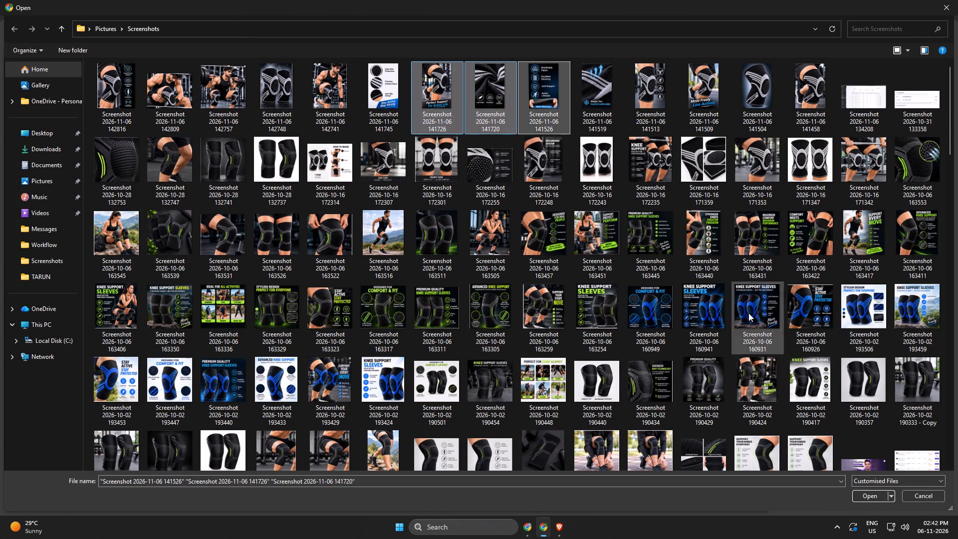
click(865, 497)
Review the completed form, from pricing and uploaded images through product, manufacturer and packer details to the description.
scroll(387, 370, down, 1)
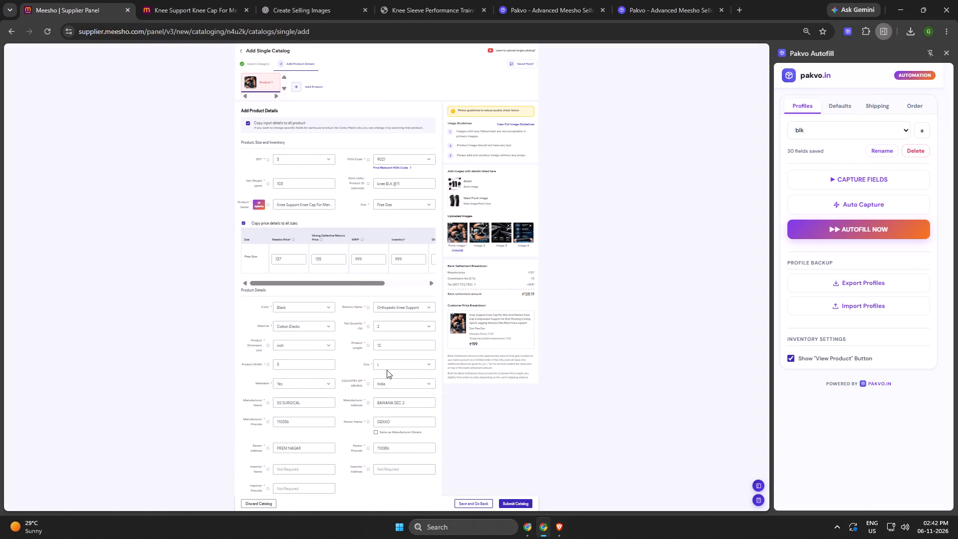
scroll(387, 370, down, 2)
scroll(400, 415, down, 3)
ctrl+scroll(527, 426, up, 2)
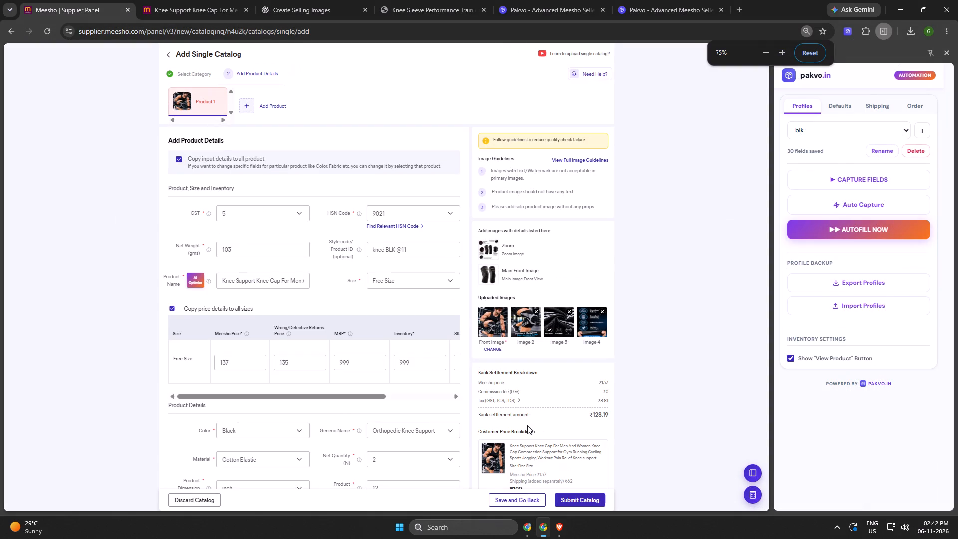
scroll(525, 425, down, 6)
key(Tab)
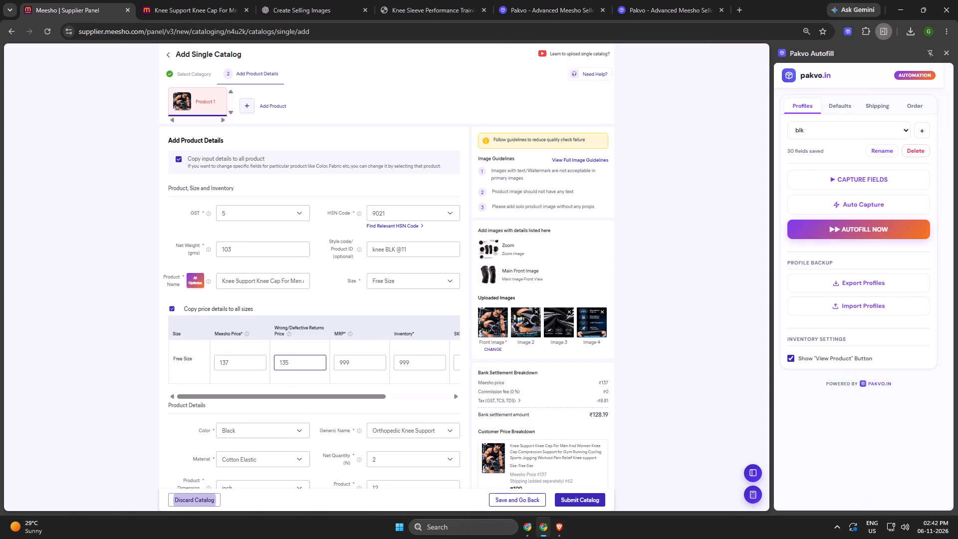
click(267, 458)
key(Tab)
key(Tab)
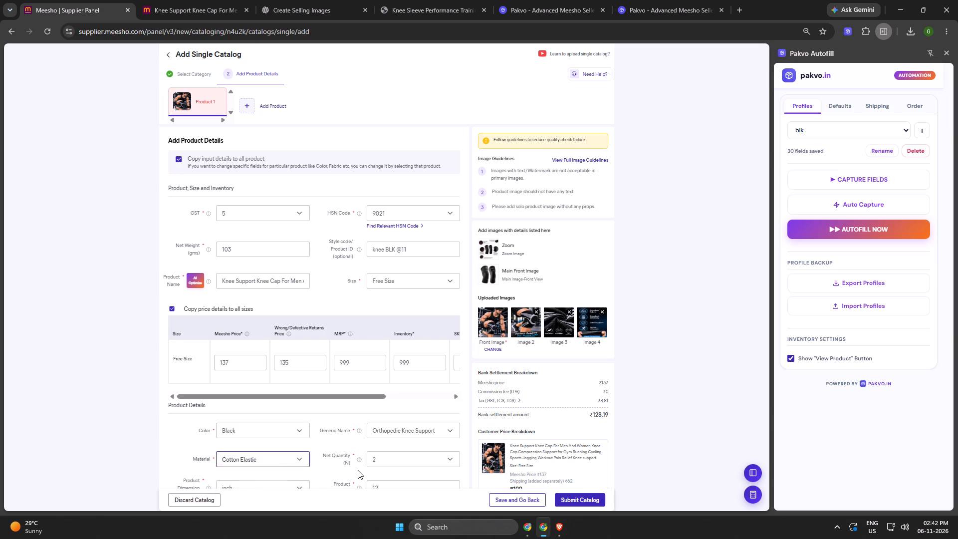
key(Tab)
key(Tab)
key(Tab)
key(Tab)
key(Tab)
key(Tab)
key(Tab)
key(Tab)
key(Tab)
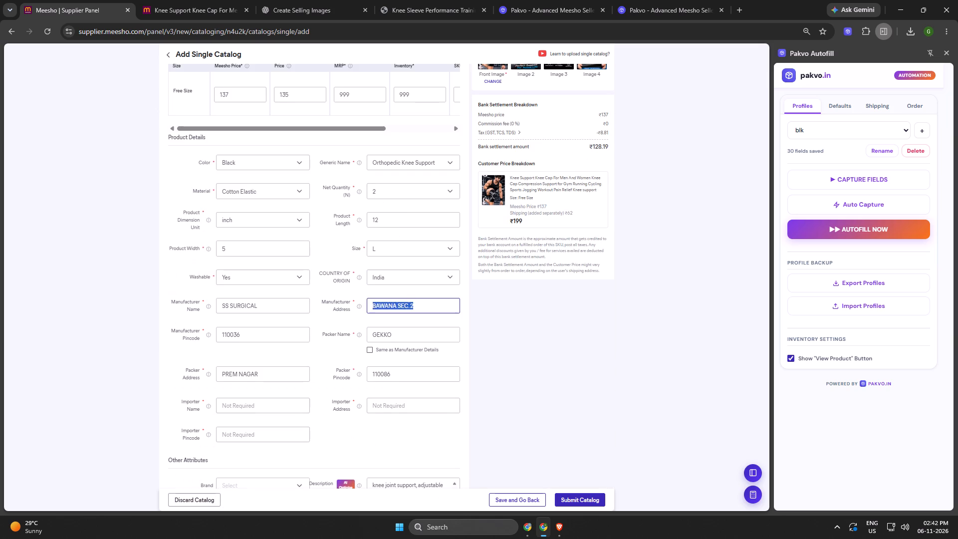
key(Tab)
key(Tab)
key(Tab)
key(Tab)
key(Tab)
key(Tab)
key(Tab)
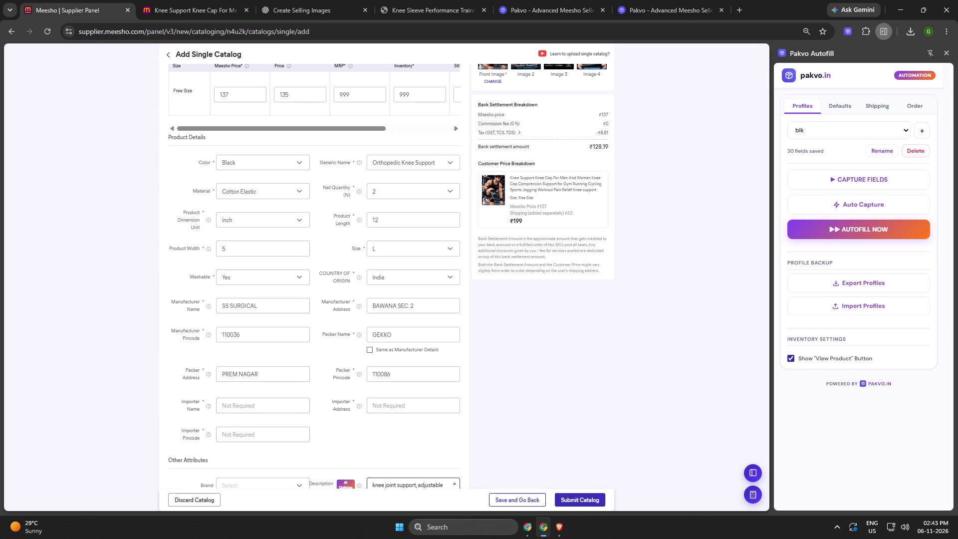
click(409, 485)
scroll(444, 400, down, 3)
scroll(580, 446, up, 3)
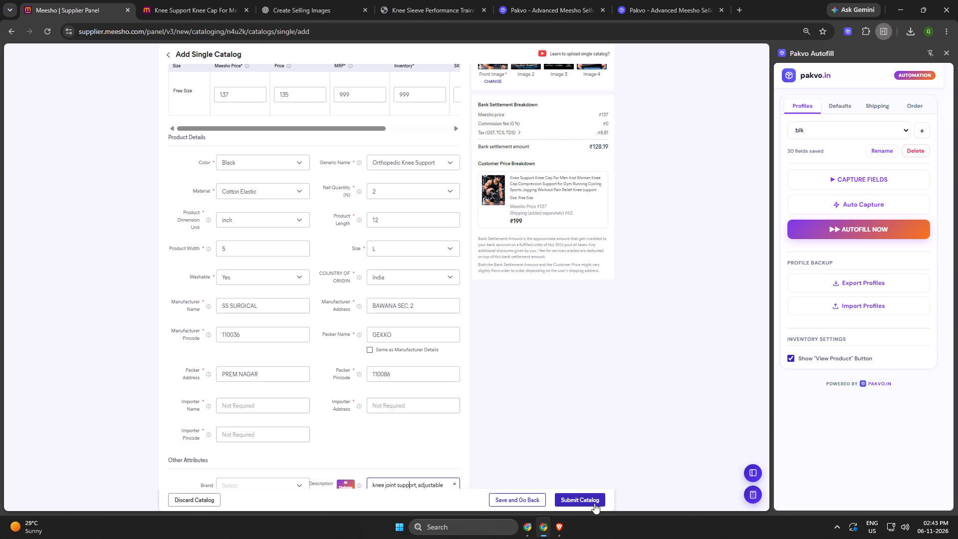
Submit the catalog, skipping the recommended price and dismissing the ad campaign offer.
click(594, 503)
click(437, 291)
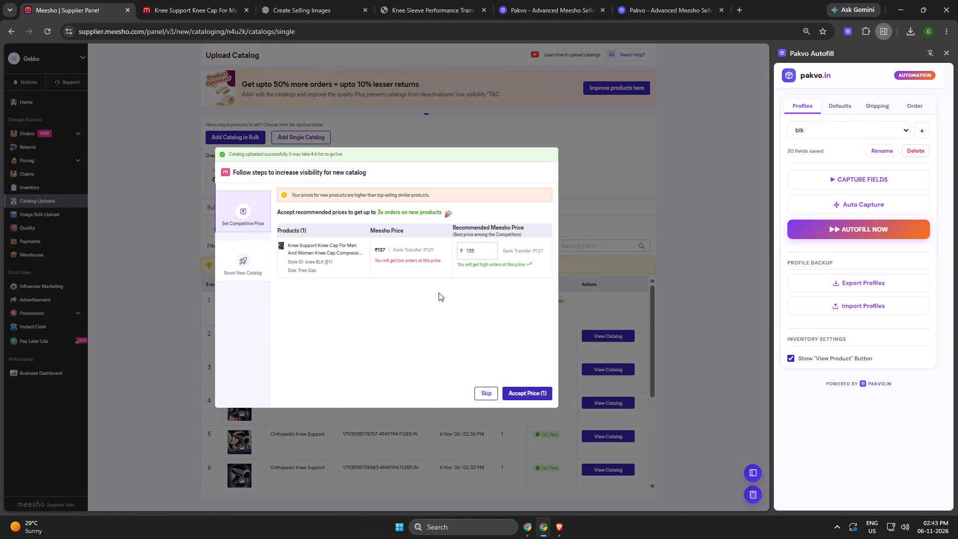
click(484, 392)
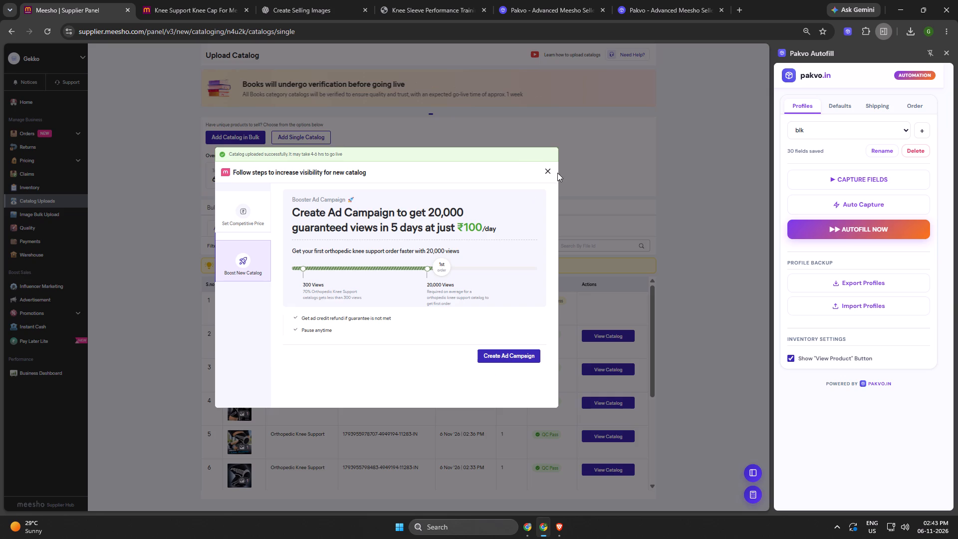
click(548, 171)
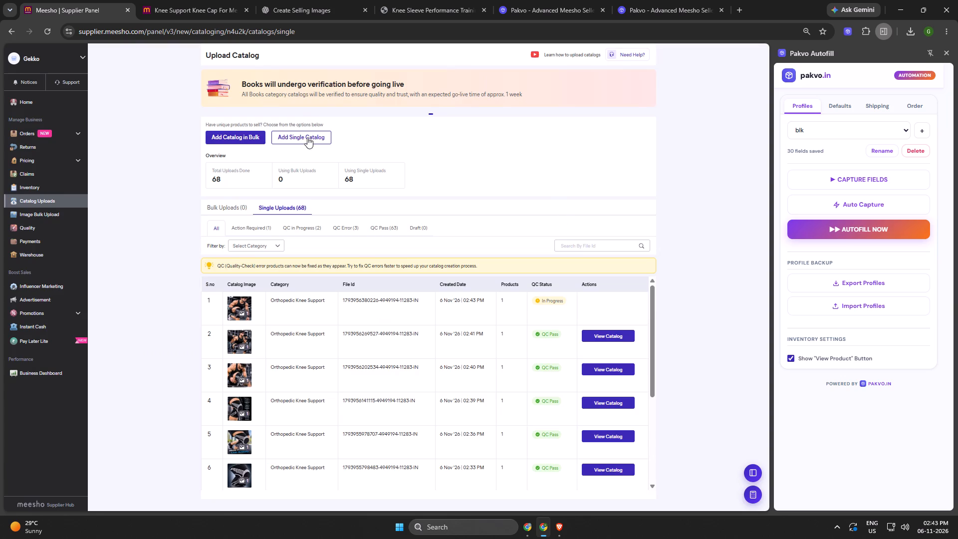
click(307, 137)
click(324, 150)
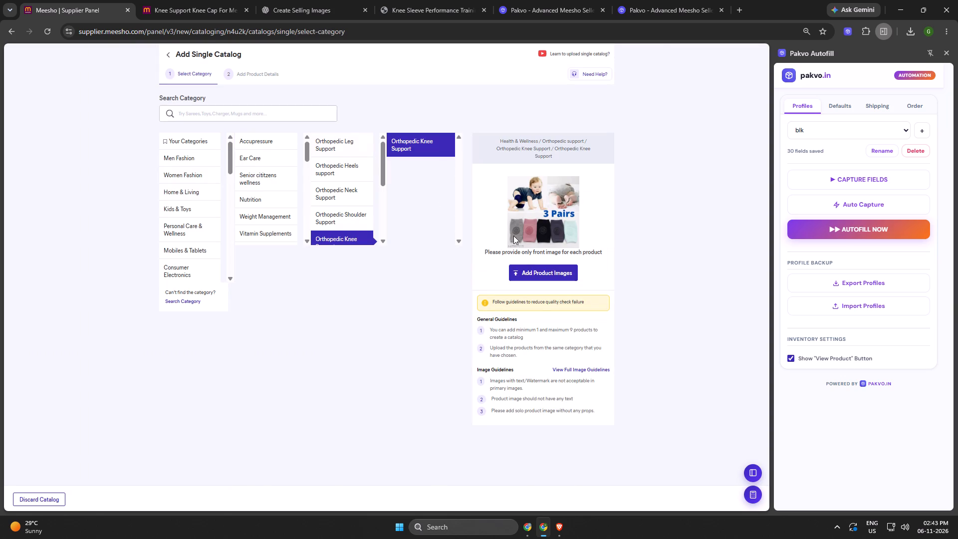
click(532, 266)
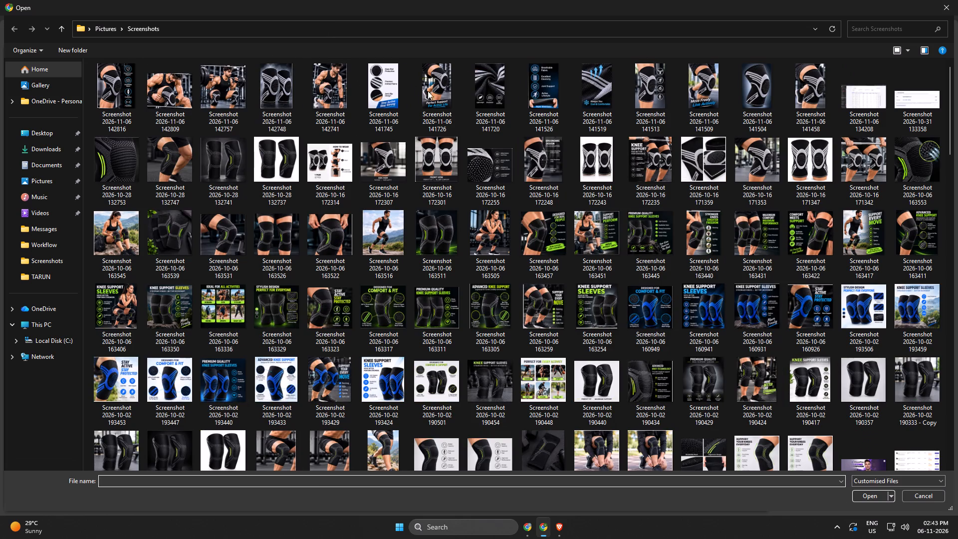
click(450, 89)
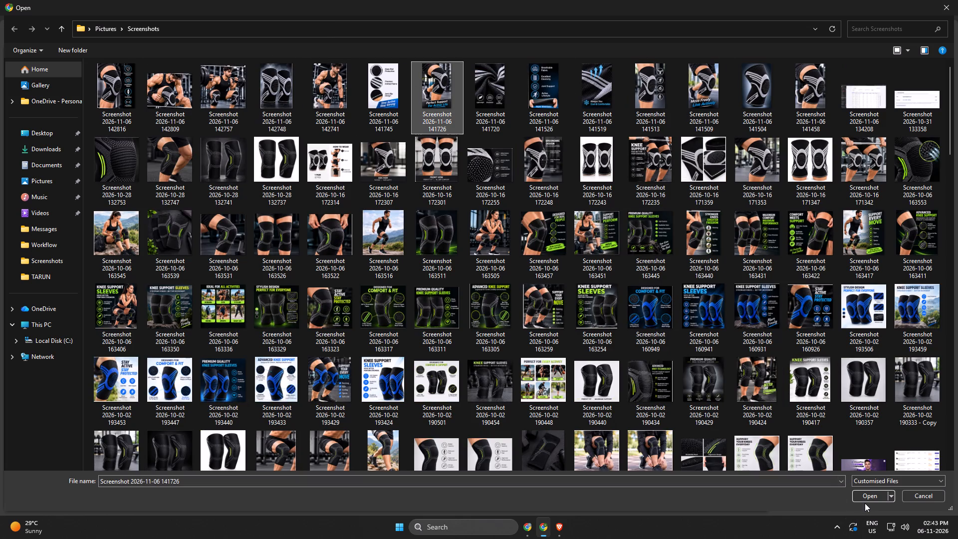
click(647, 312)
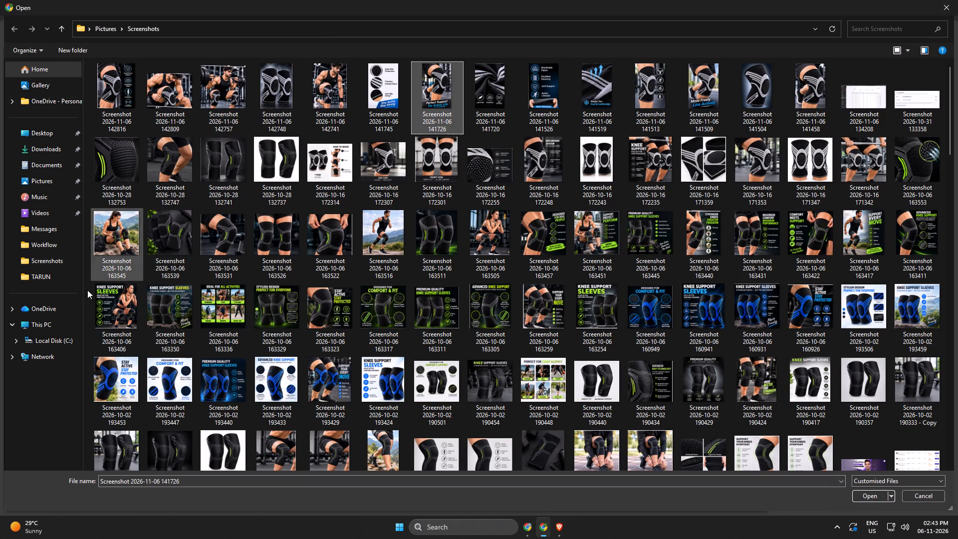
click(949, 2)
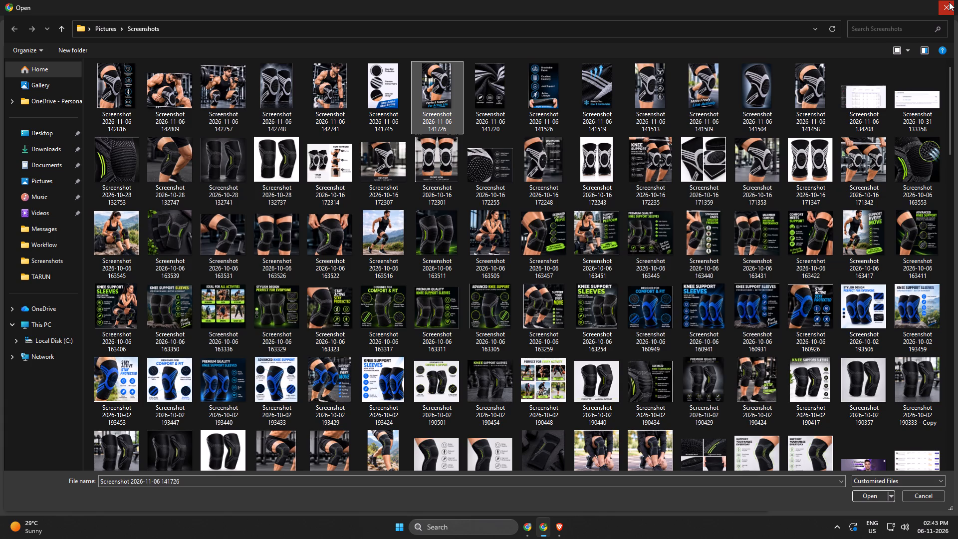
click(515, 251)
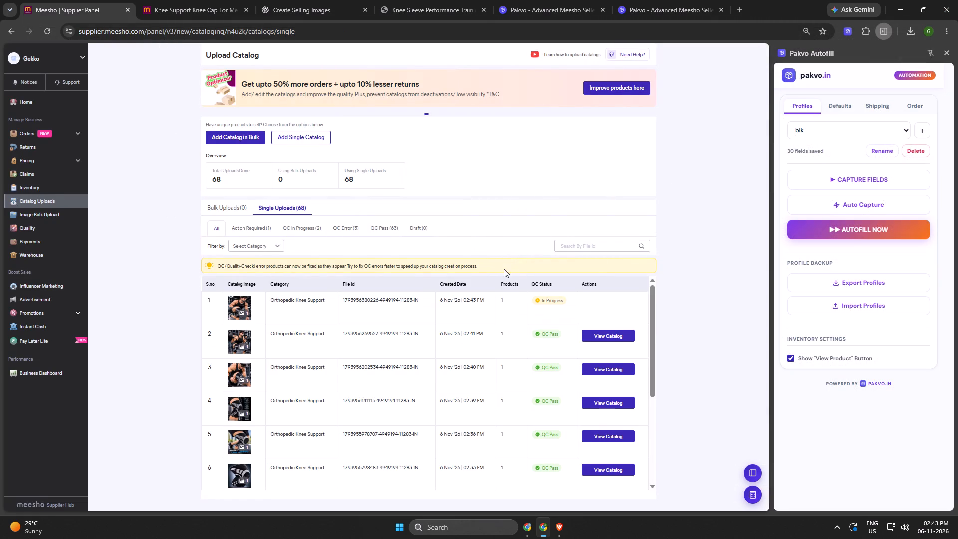
Look through the single uploads list to check the created dates and QC status of the recent knee support catalogs.
scroll(492, 321, down, 1)
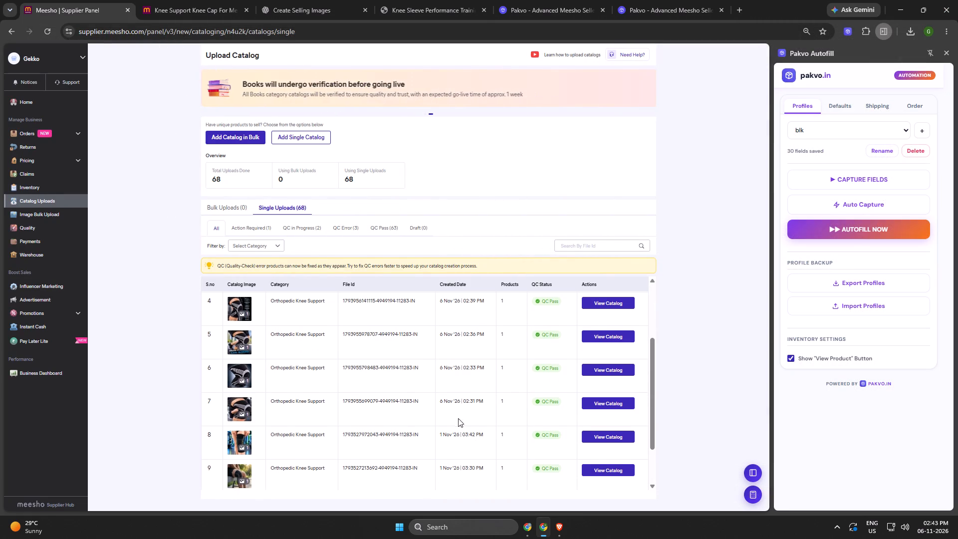
scroll(461, 392, up, 1)
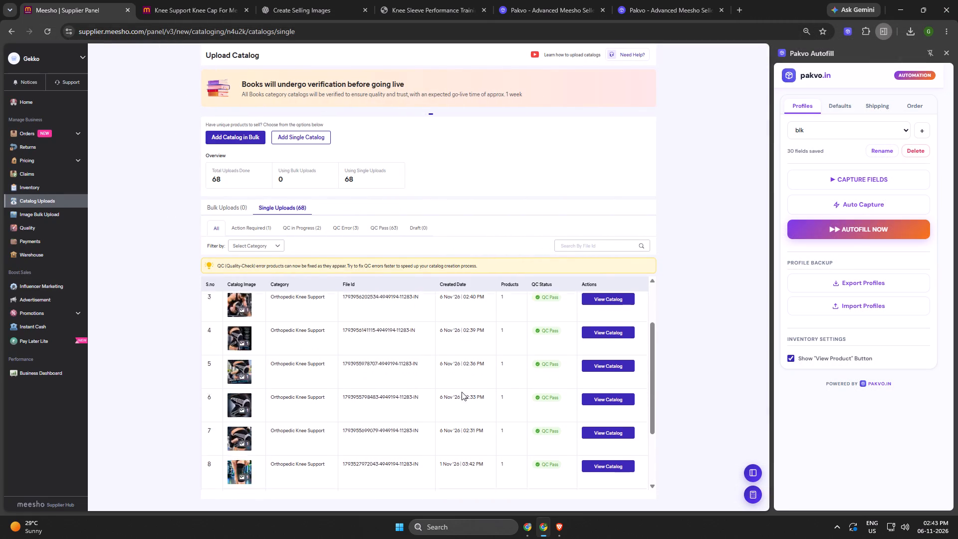
scroll(469, 420, down, 2)
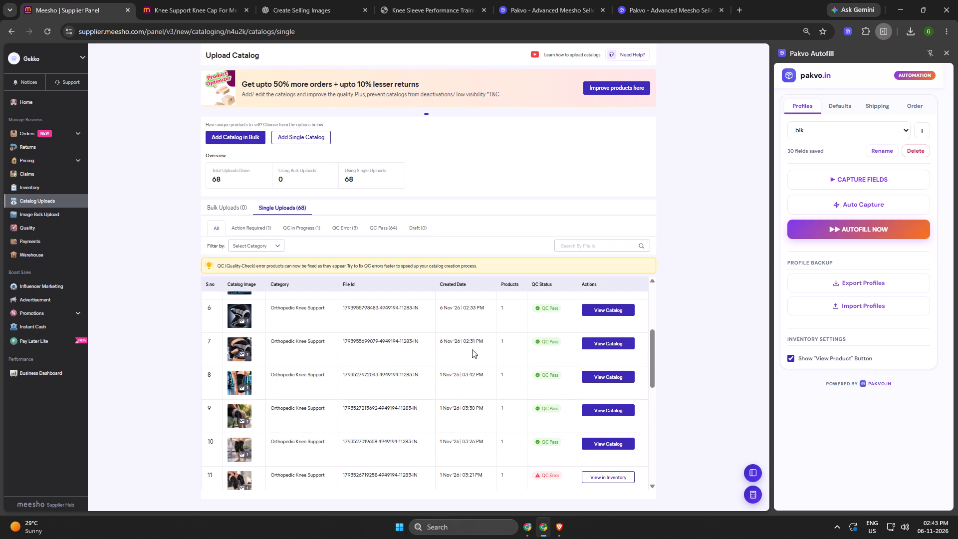
scroll(456, 346, up, 5)
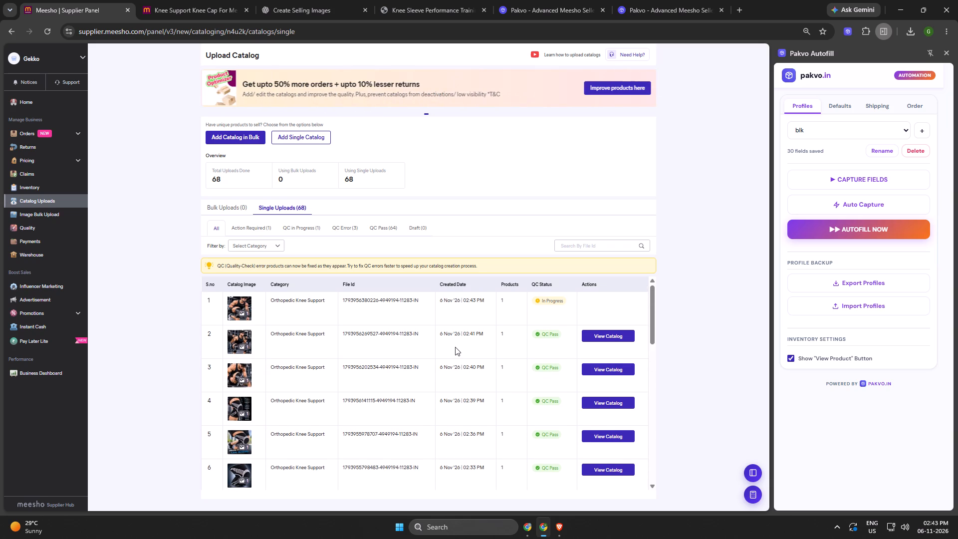
scroll(455, 347, down, 2)
scroll(455, 347, up, 2)
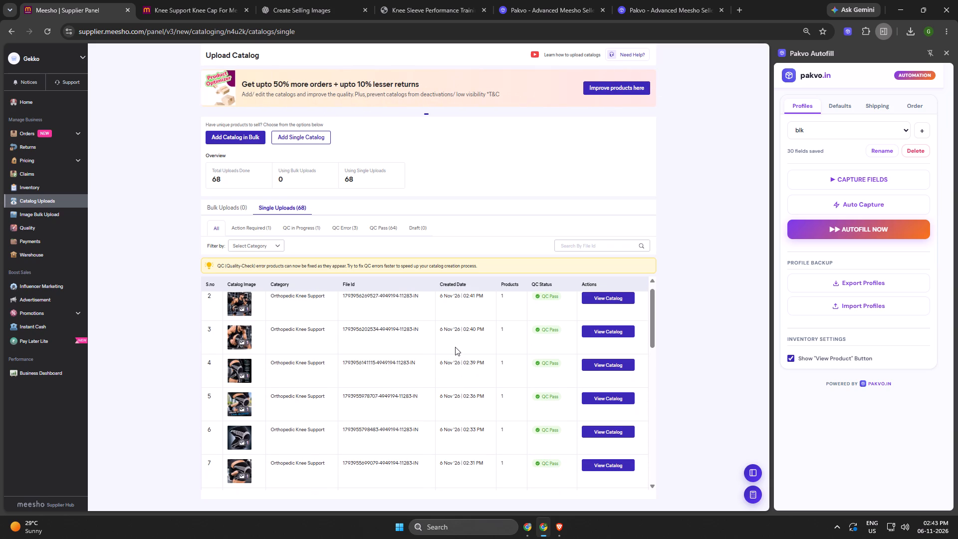
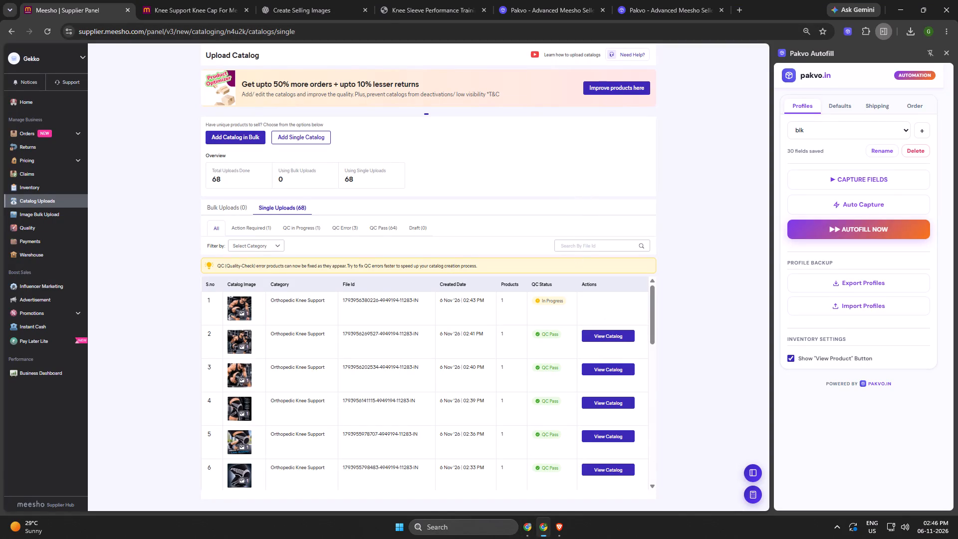
Switch to the other Chrome window's Meesho supplier account and check its on-hold, pending and ready-to-ship orders.
click(528, 533)
click(35, 0)
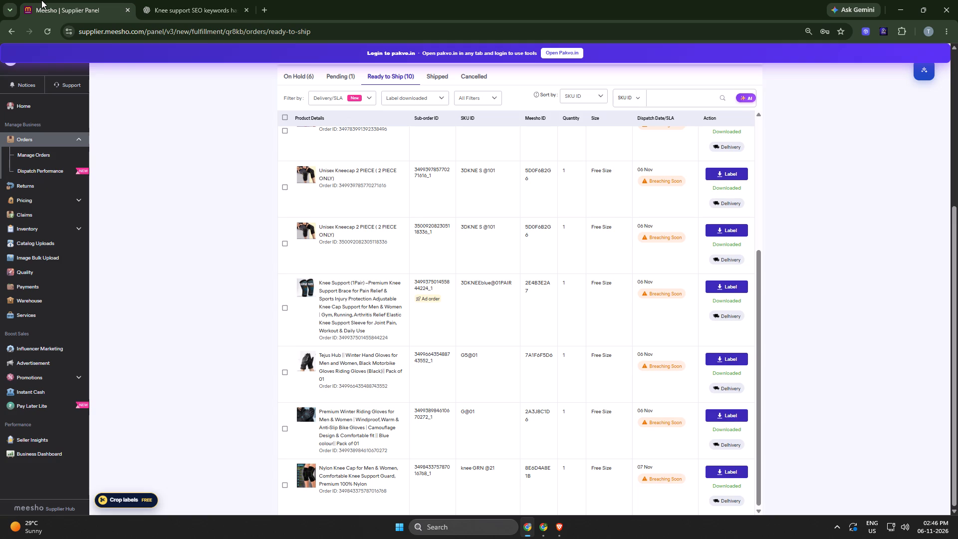
click(333, 72)
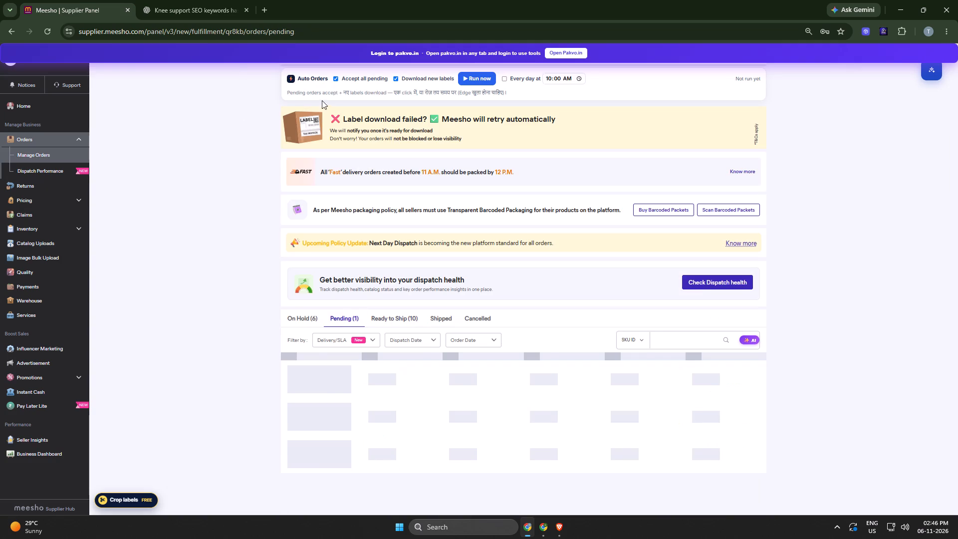
click(284, 316)
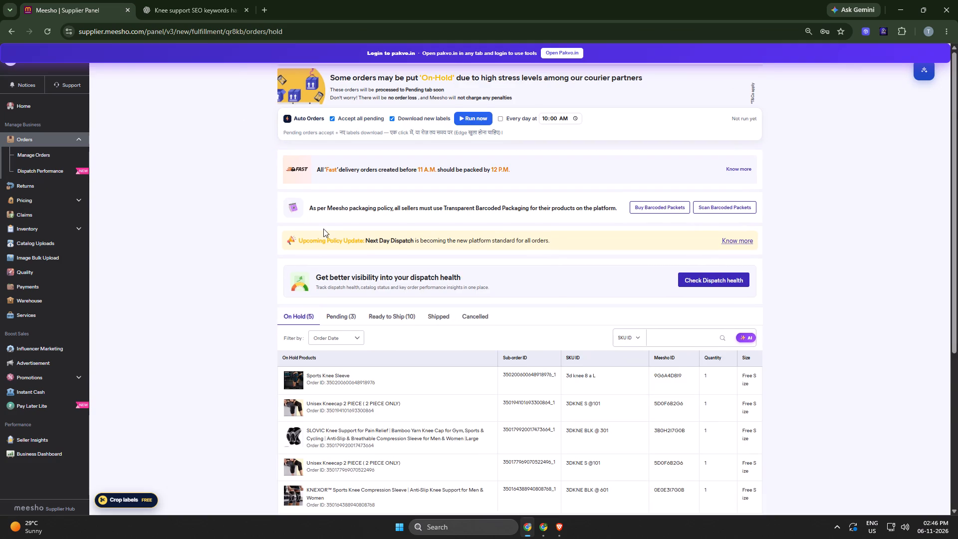
scroll(323, 228, down, 1)
click(339, 207)
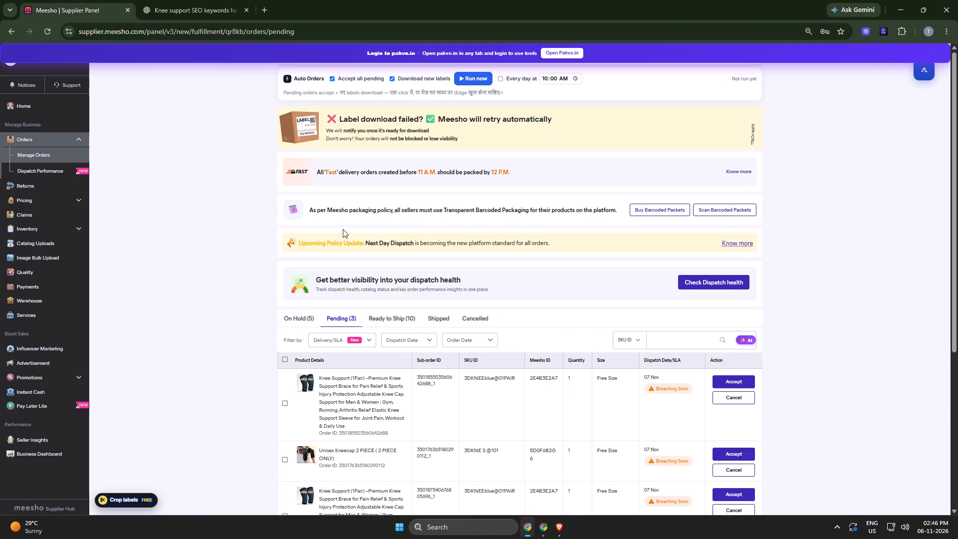
click(395, 316)
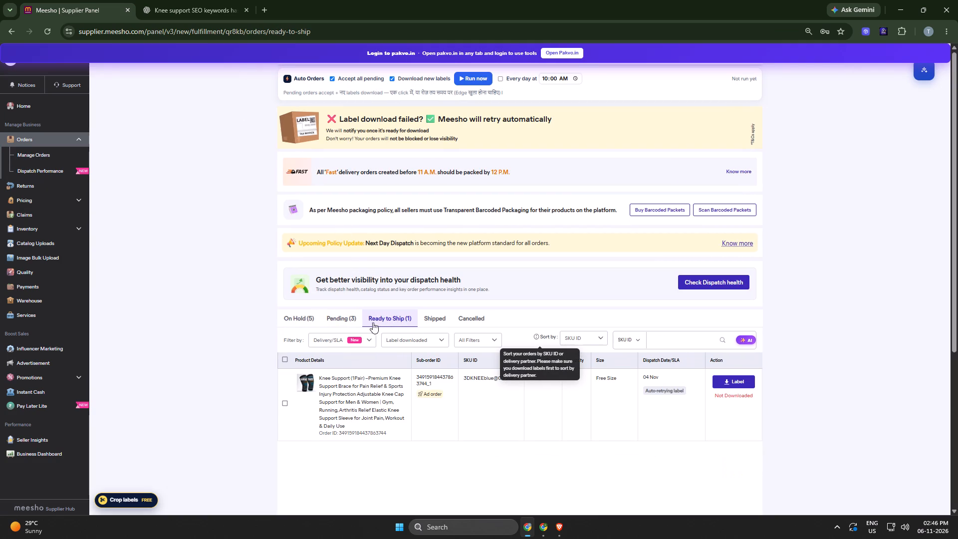
click(343, 321)
click(310, 324)
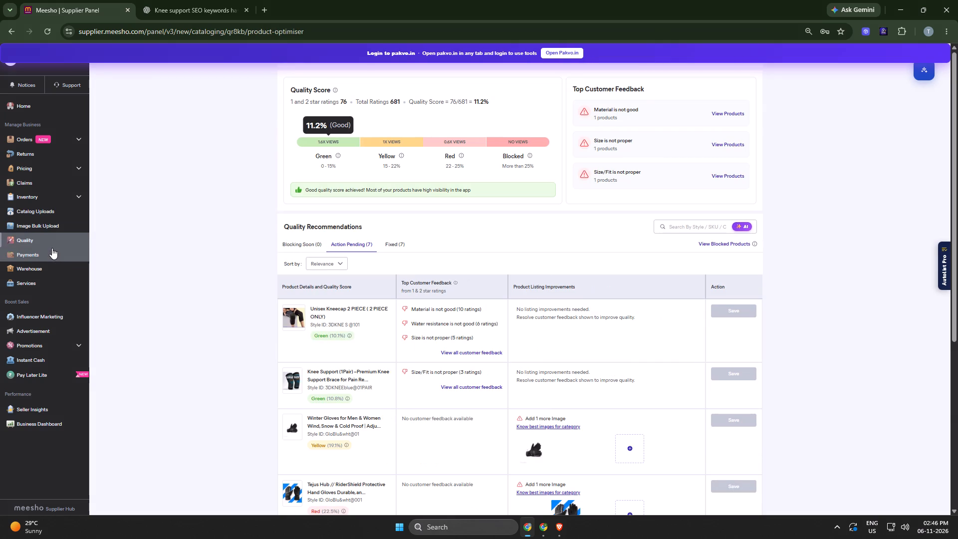
click(52, 248)
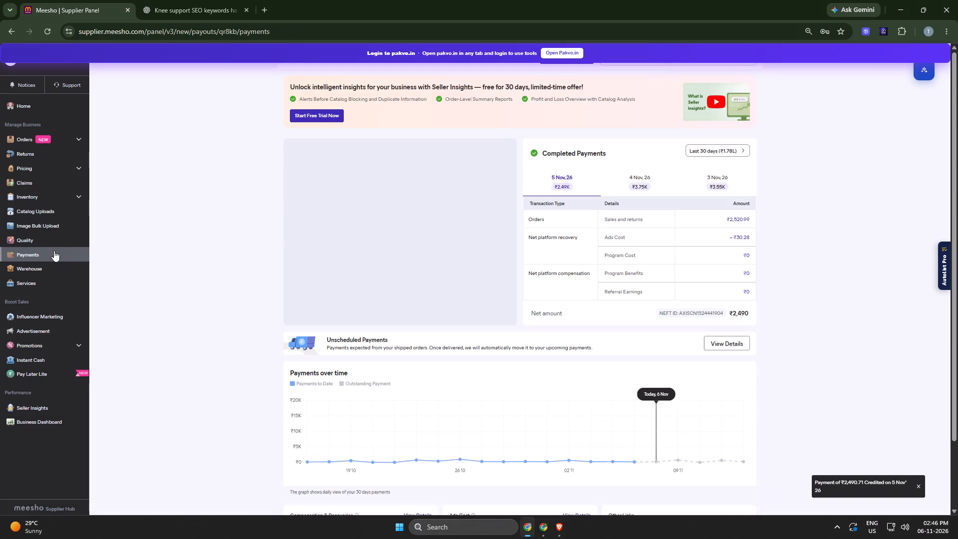
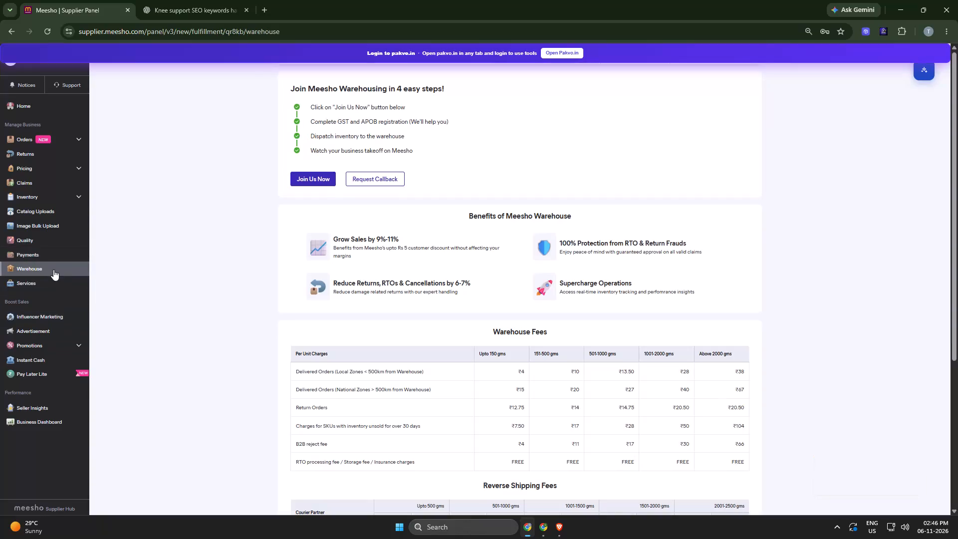
Review the services and advertisement pages, examining today's performance and low-order catalogs in the live campaign 3466160 - 30/10/2026.
click(51, 276)
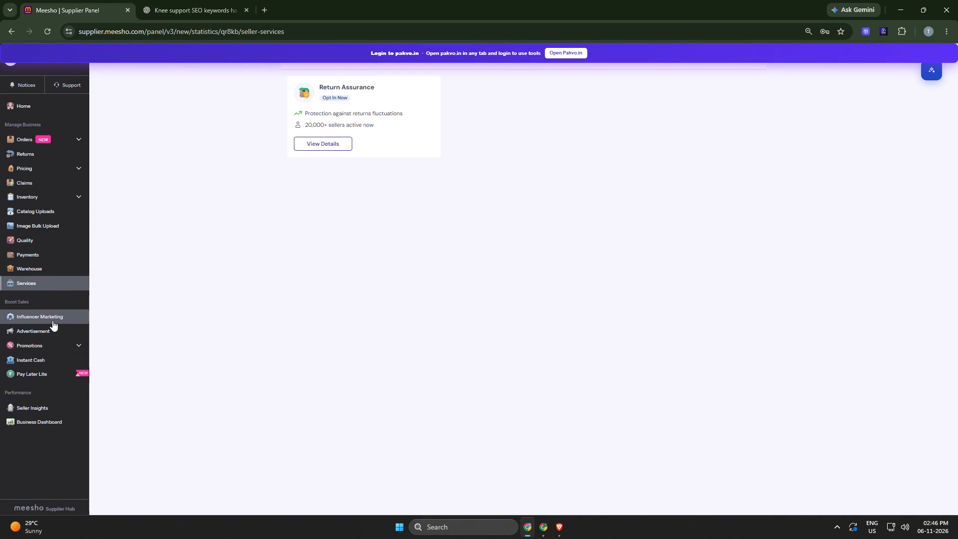
click(52, 320)
click(52, 326)
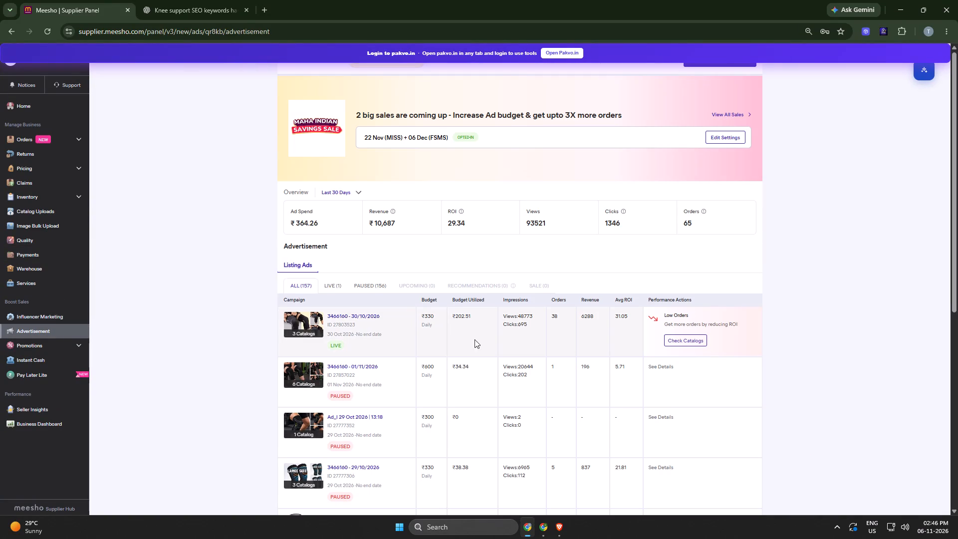
click(669, 335)
click(672, 340)
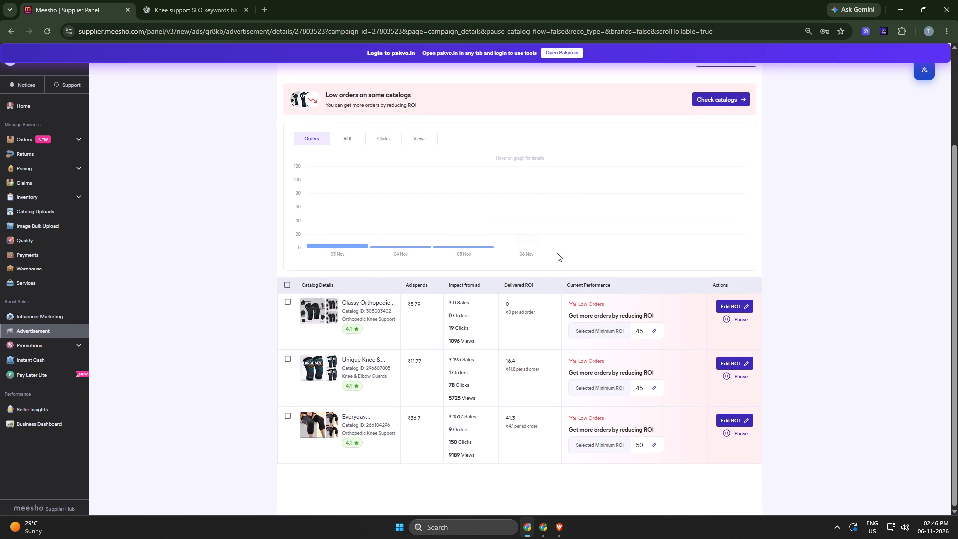
scroll(333, 238, up, 2)
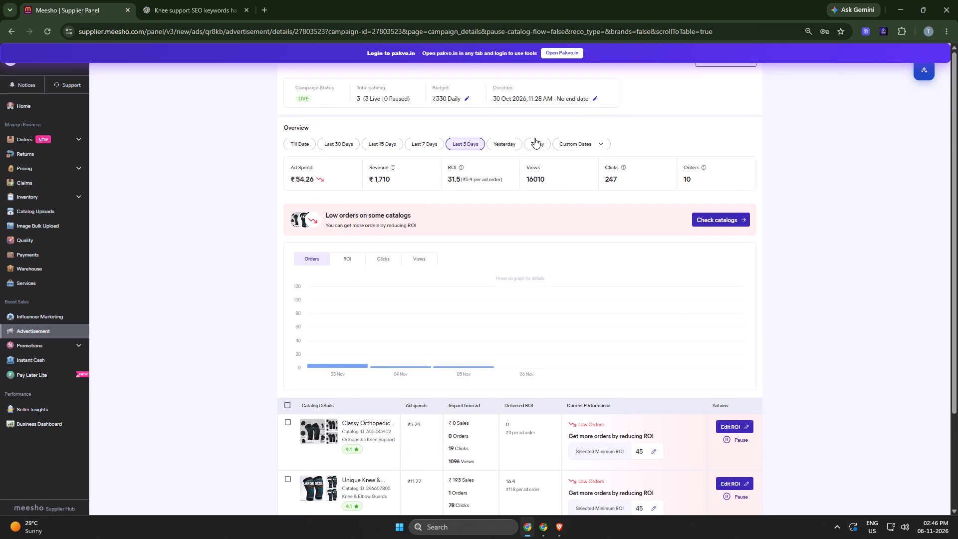
click(534, 138)
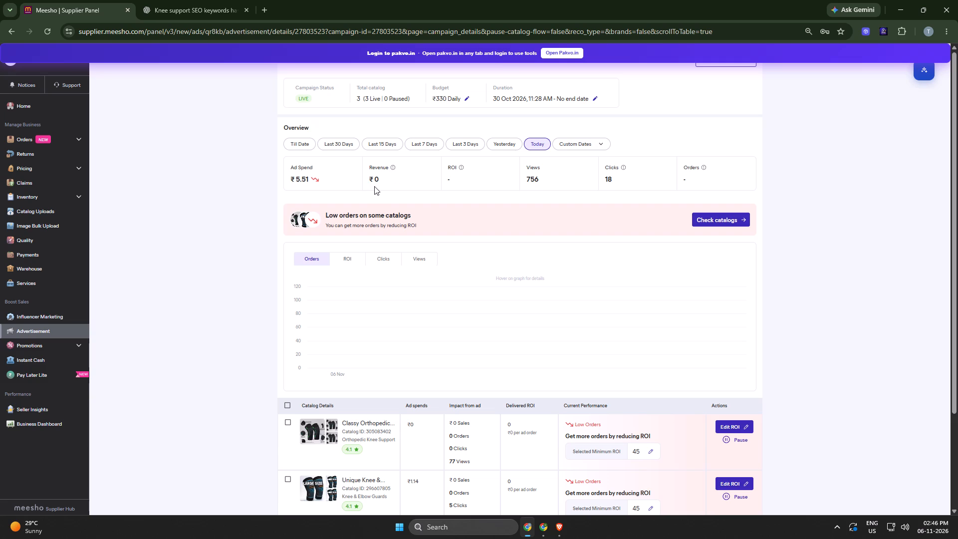
click(731, 223)
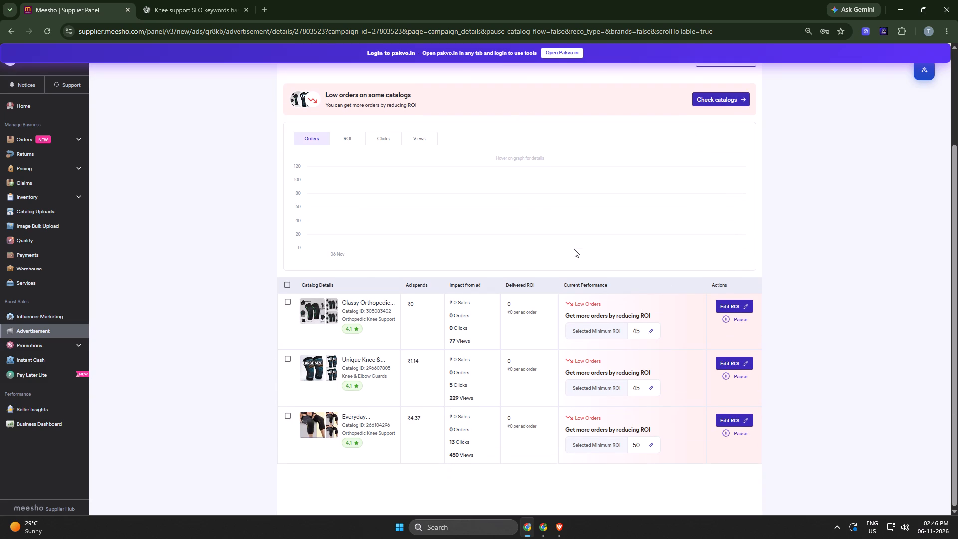
scroll(573, 248, down, 1)
click(560, 220)
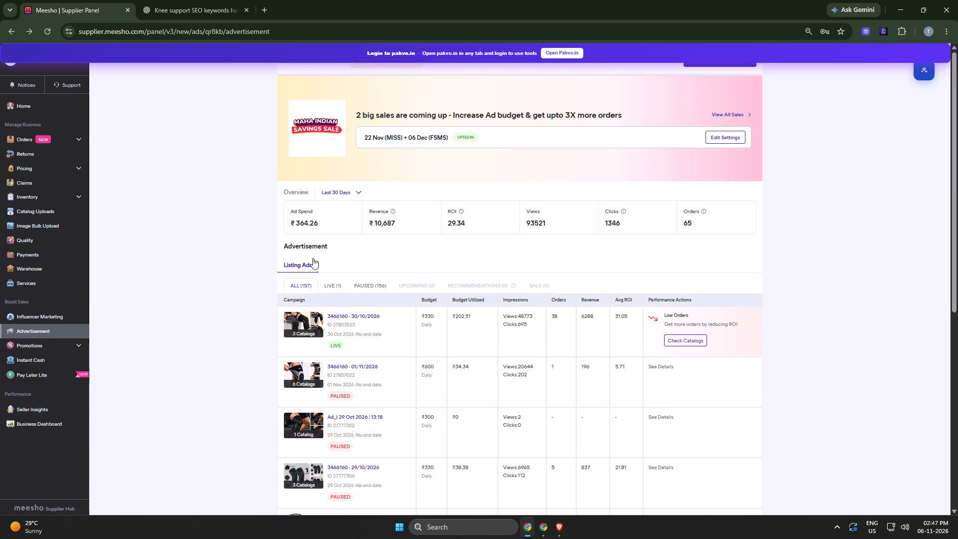
Look over the same account's Instant Cash offer and the Business Dashboard's order and product performance.
click(46, 338)
click(38, 396)
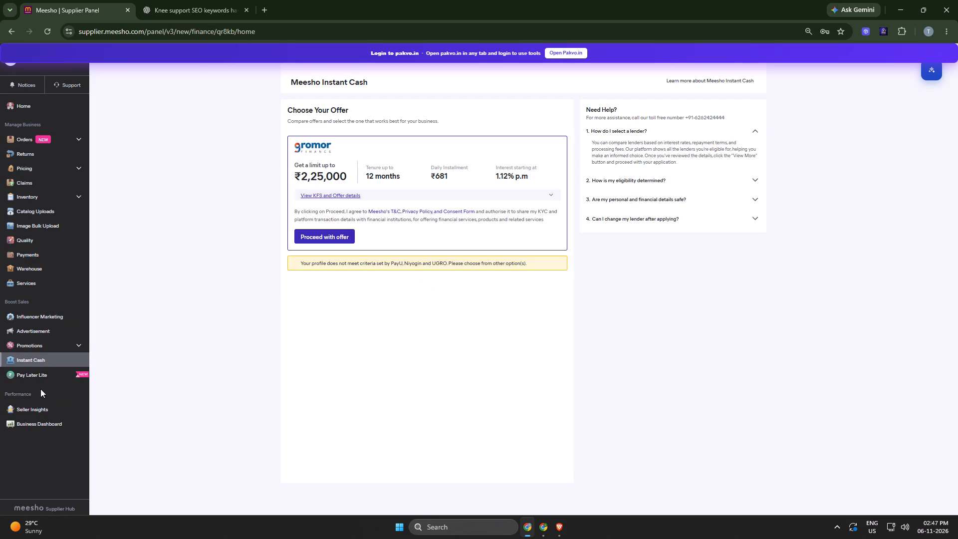
click(37, 422)
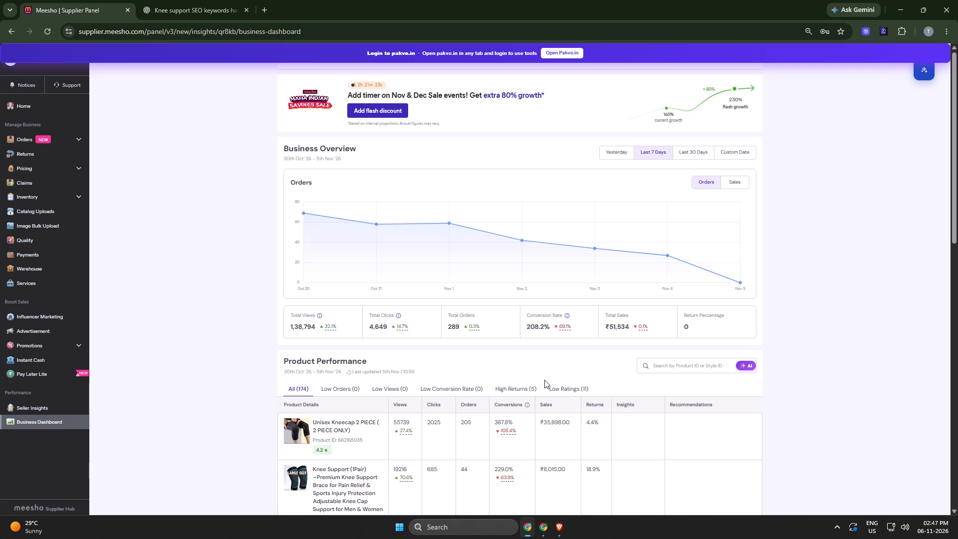
Switch to Brave and search for "meesho seller" in a new tab.
click(561, 536)
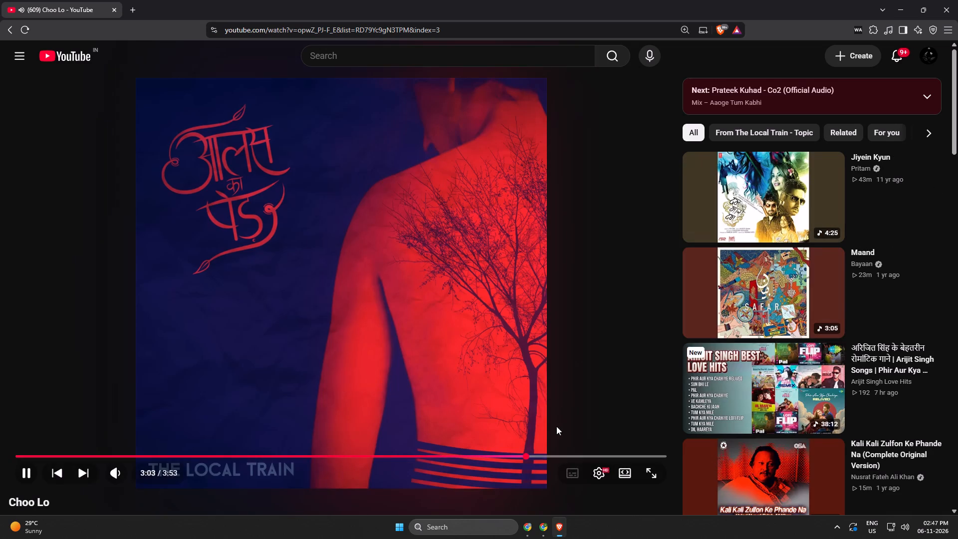
click(140, 5)
click(130, 16)
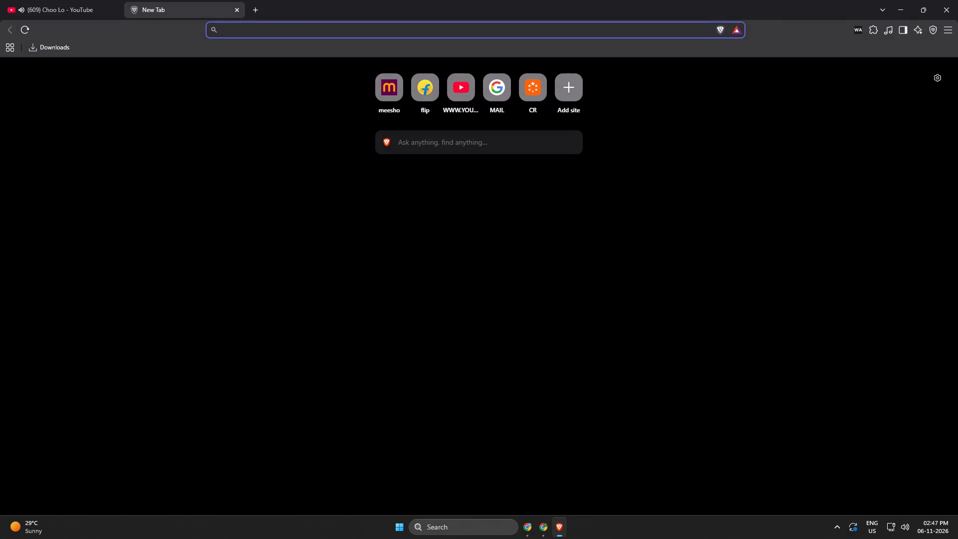
click(410, 140)
key(m)
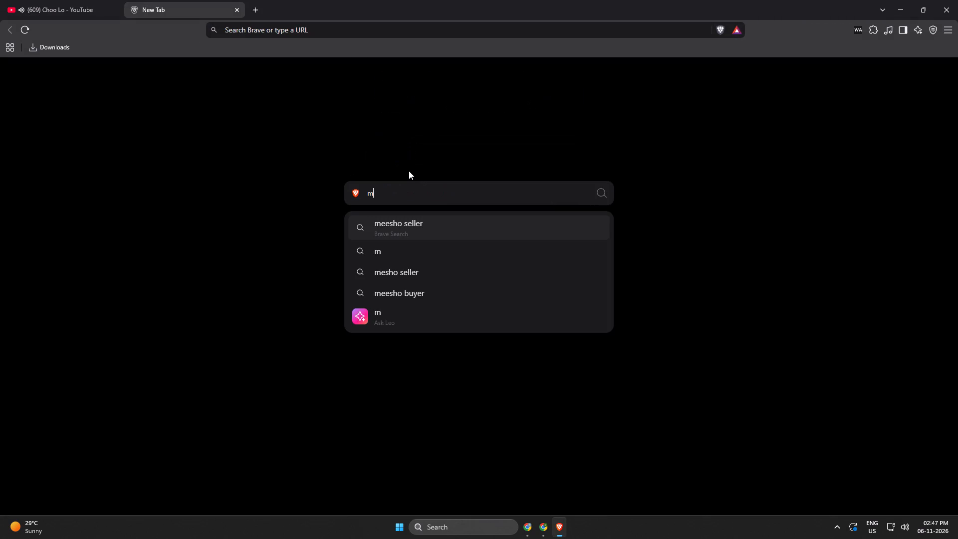
click(437, 233)
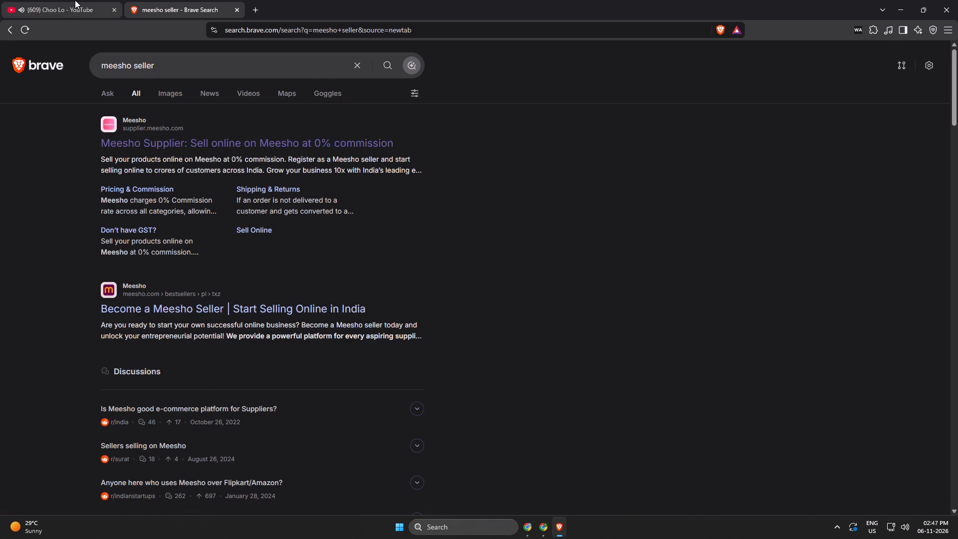
Pause the Choo Lo video on YouTube and return to the search results.
click(75, 0)
click(348, 164)
click(147, 0)
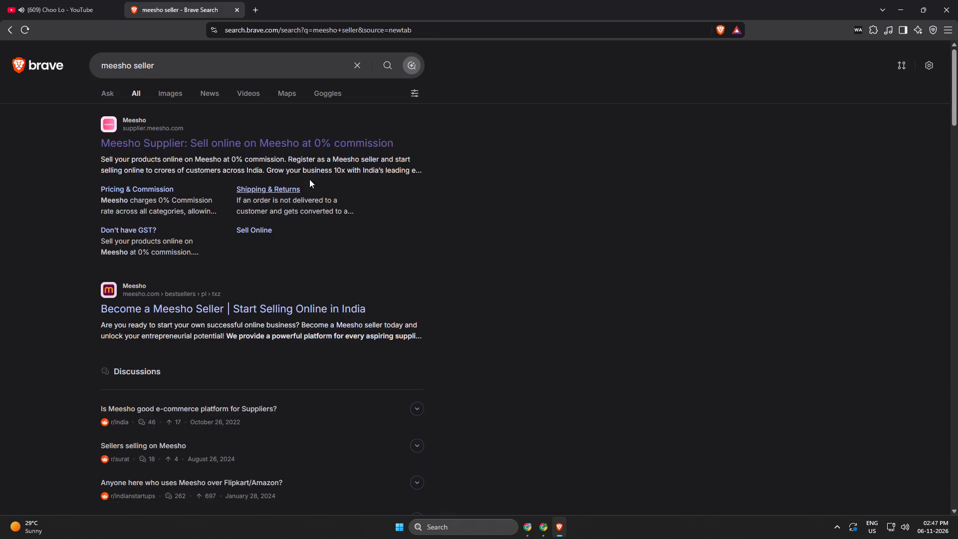
Open the Meesho Supplier site, enter the #AS TRADER supplier panel and dismiss the sale opt-in popup.
click(314, 146)
click(678, 68)
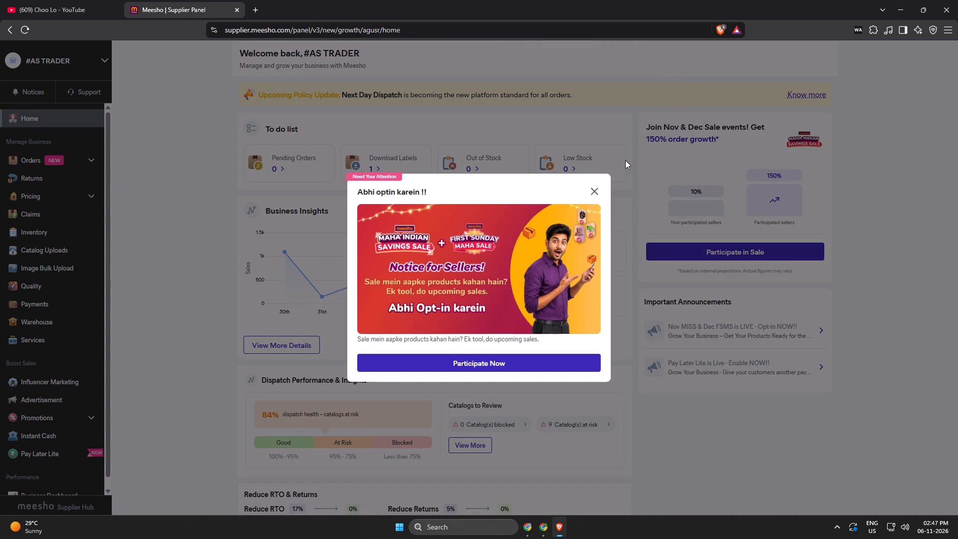
click(594, 188)
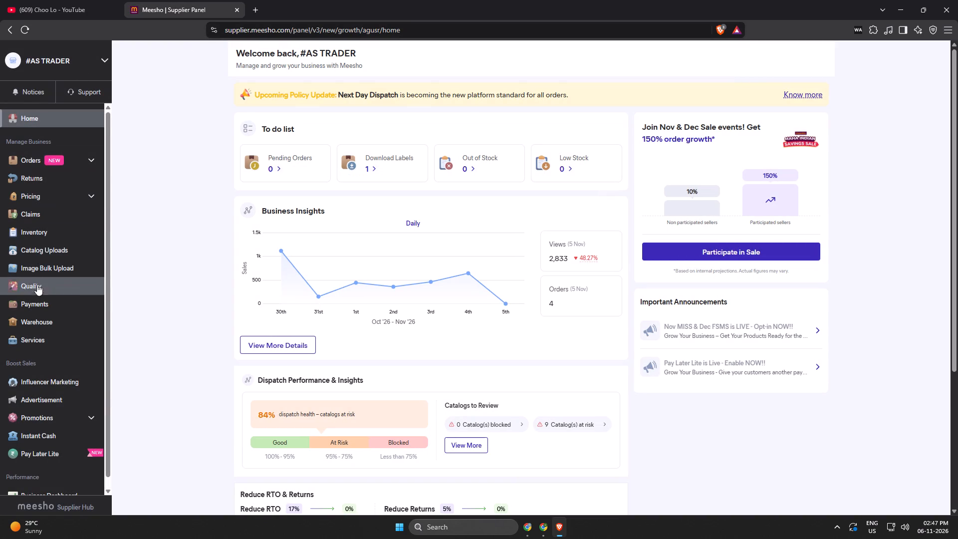
Look over the #AS TRADER account's advertisement campaigns, catalog uploads and support pages.
click(40, 393)
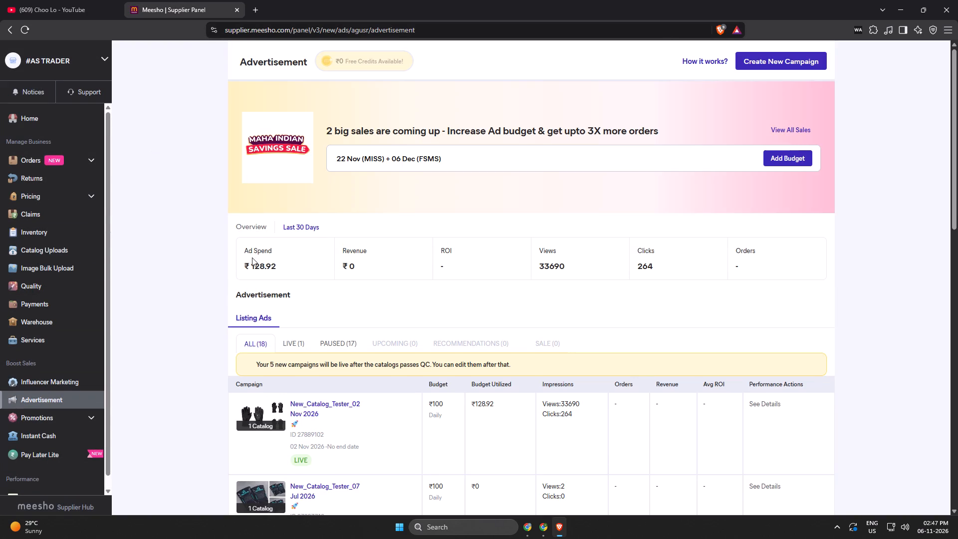
click(48, 249)
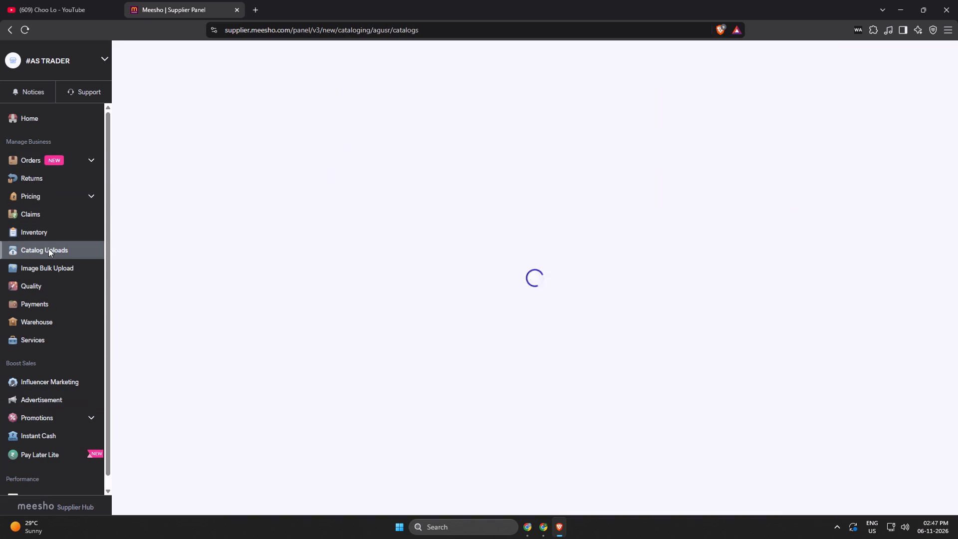
click(75, 100)
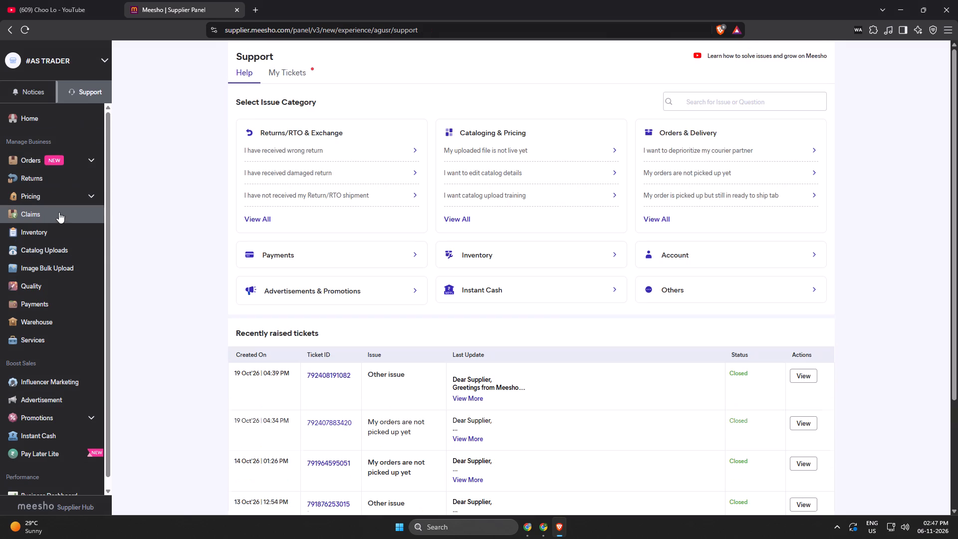
click(286, 72)
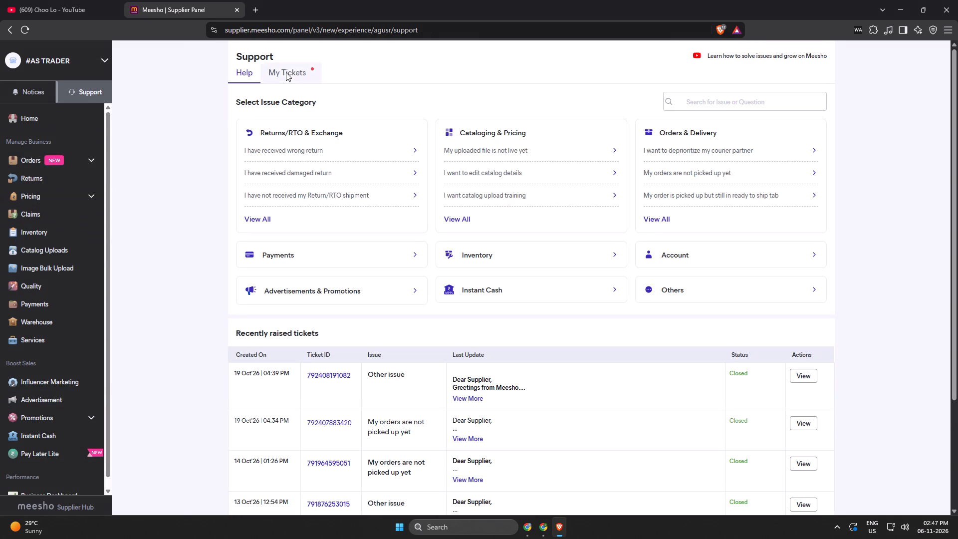
click(236, 78)
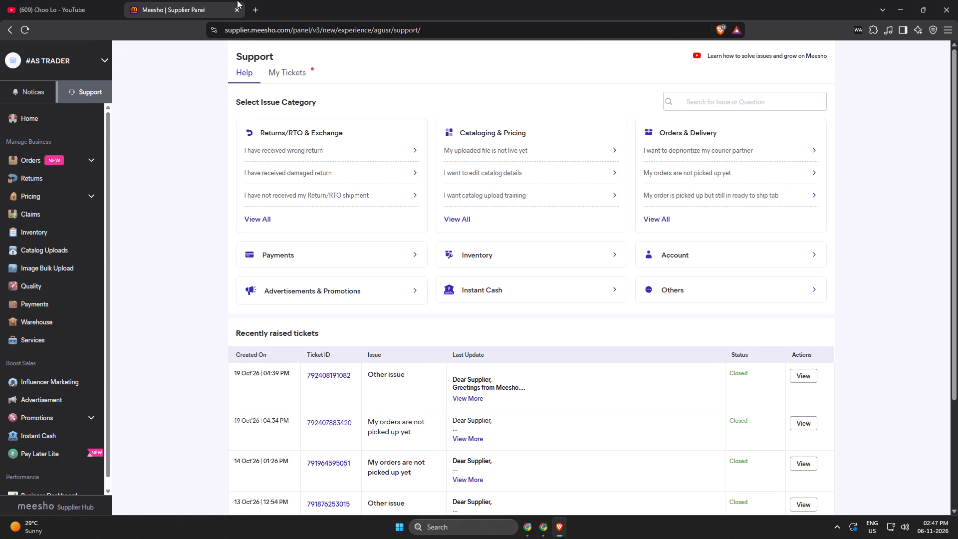
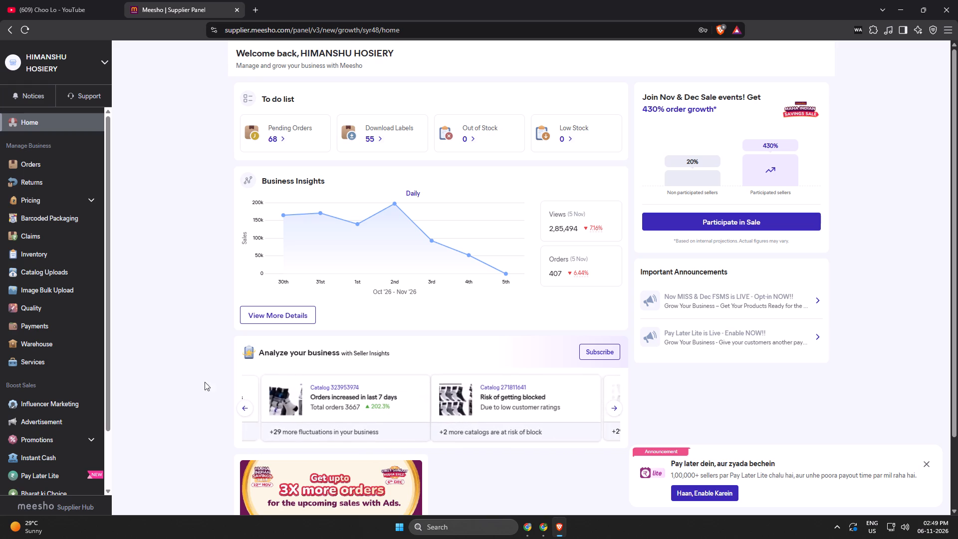
Open the Bharat ki Choice page of the HIMANSHU HOSIERY account and dismiss its introduction and guided tour.
scroll(0, 392, down, 5)
click(36, 432)
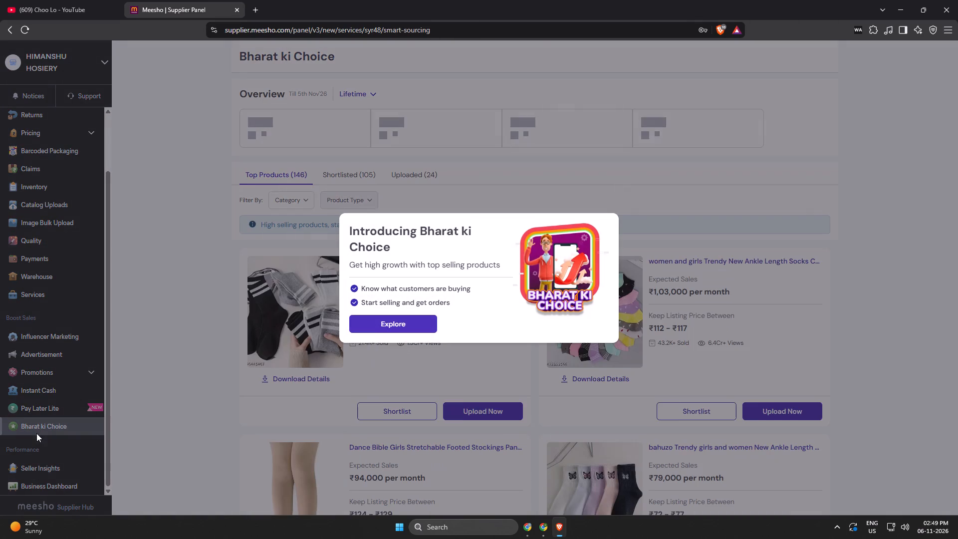
click(247, 372)
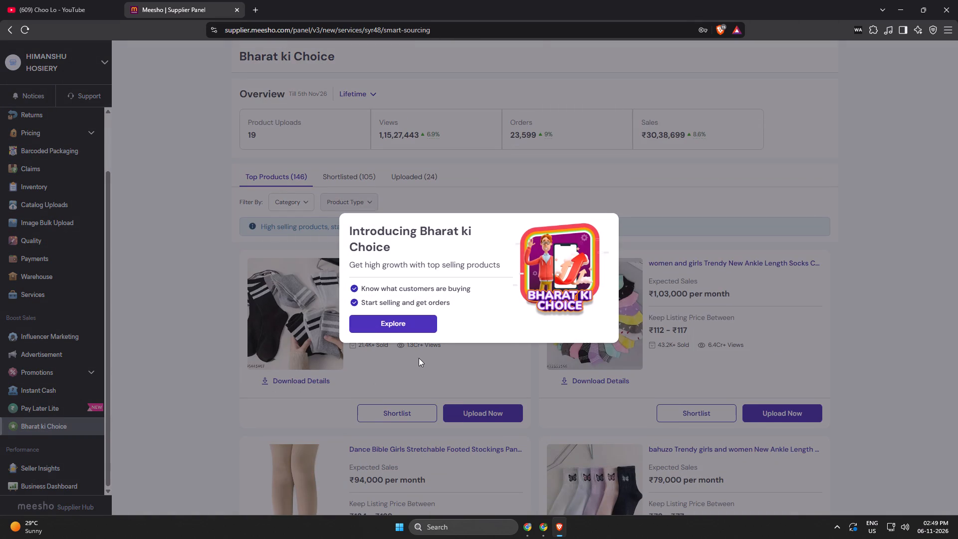
click(409, 322)
click(363, 231)
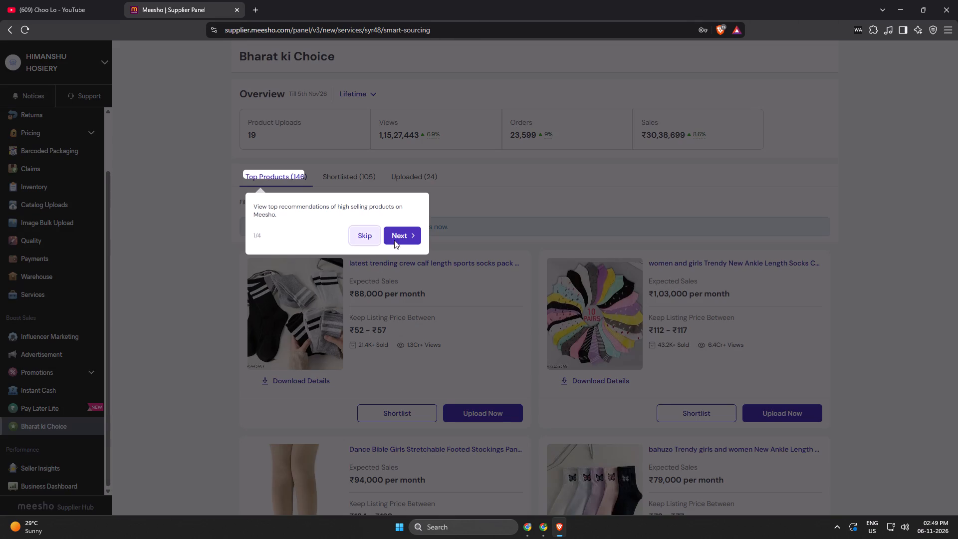
Browse the Top Products recommendations in Bharat ki Choice, examining expected sales and suggested listing prices.
scroll(454, 304, down, 1)
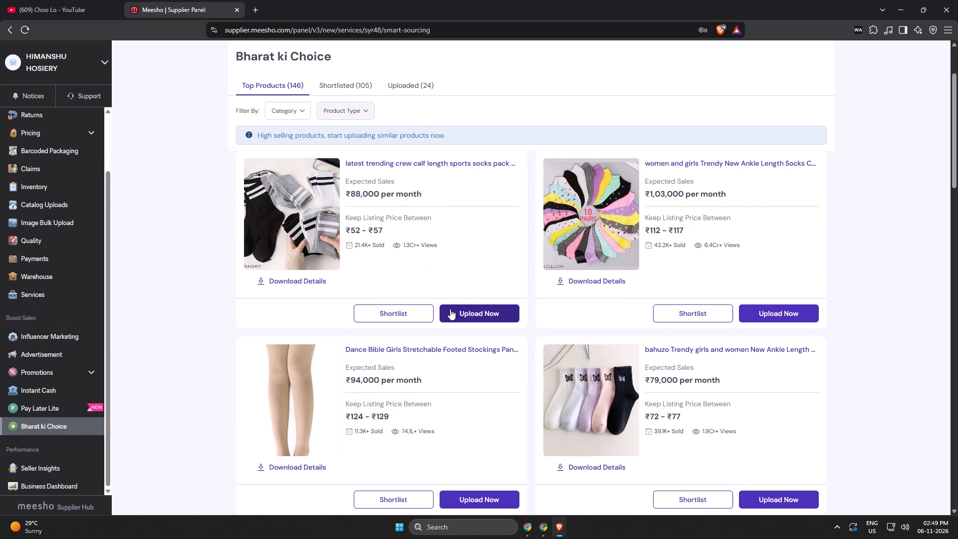
scroll(450, 310, down, 2)
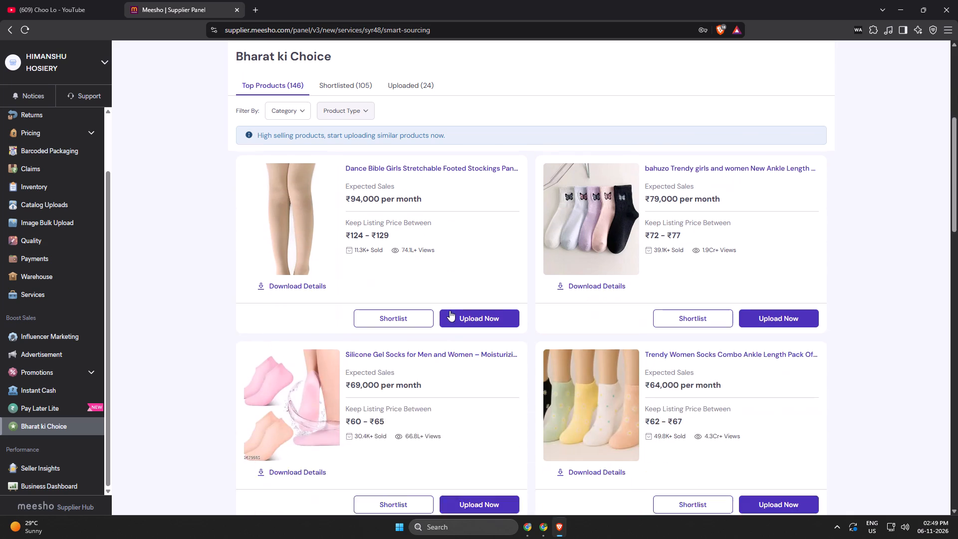
scroll(450, 310, up, 1)
scroll(447, 313, down, 3)
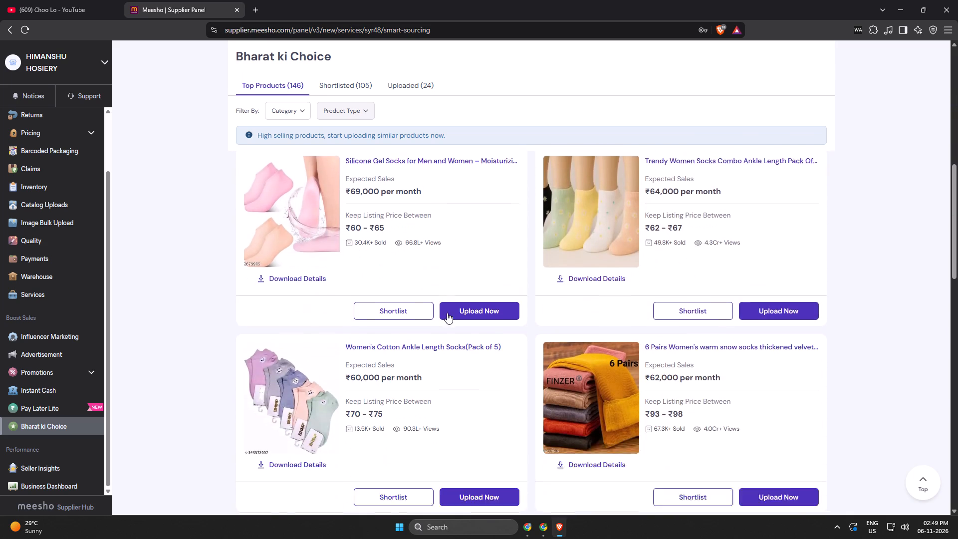
scroll(445, 315, down, 6)
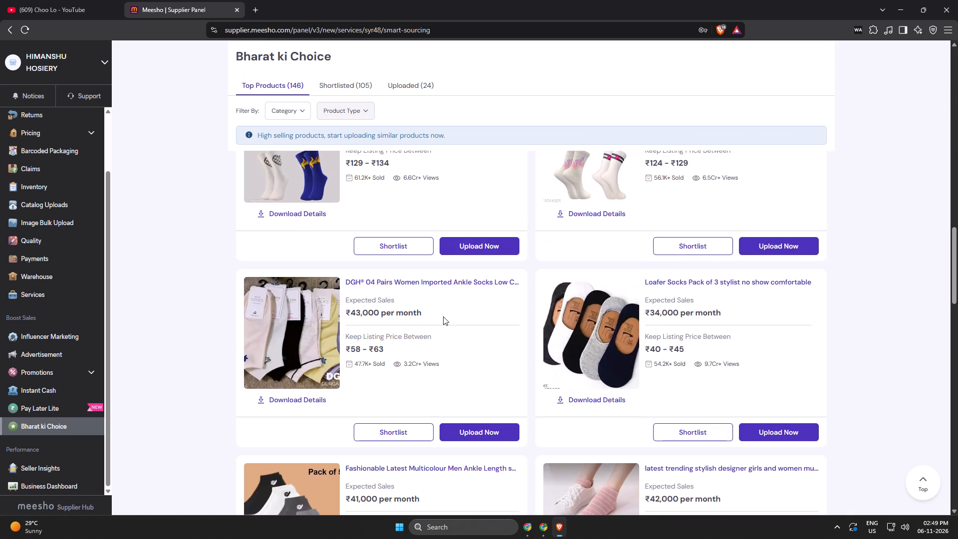
scroll(442, 318, down, 6)
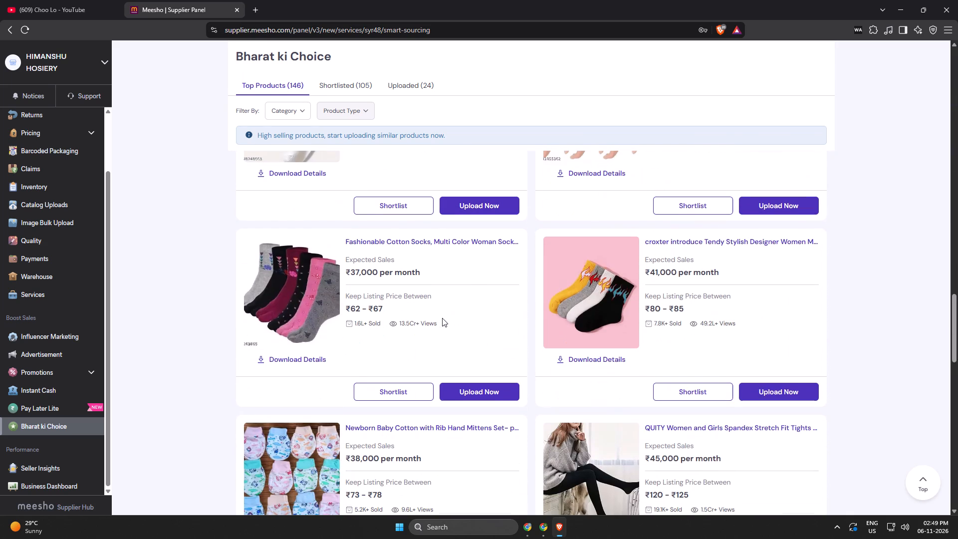
scroll(411, 340, down, 3)
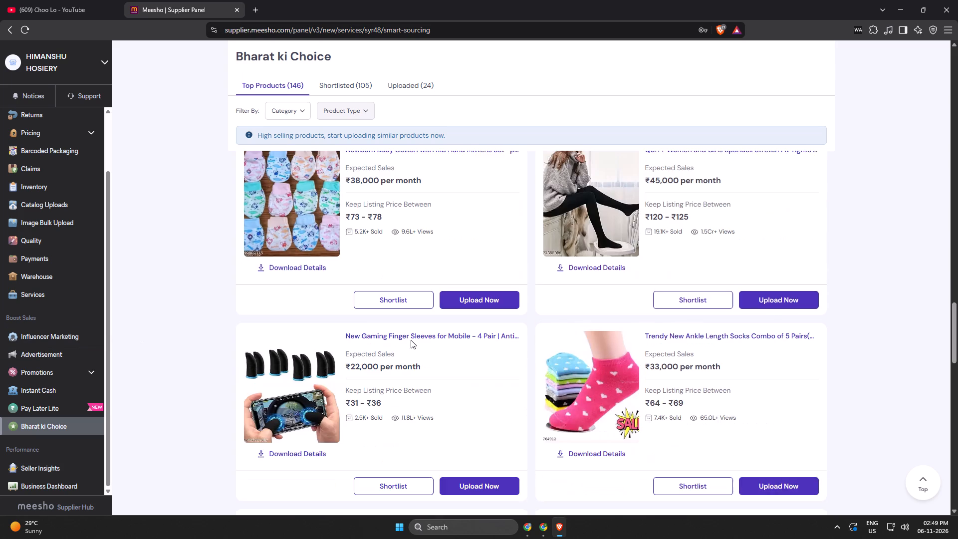
scroll(411, 340, down, 3)
Open the account's advertisement page, dismiss the Cost Per Ad Order introduction and review the listing ad campaigns' budgets, orders and ROI.
click(59, 360)
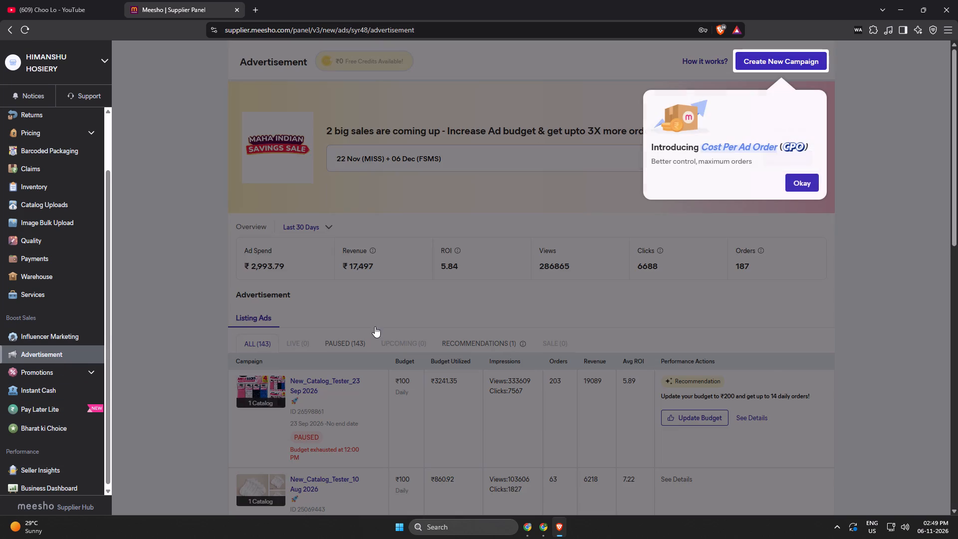
click(815, 180)
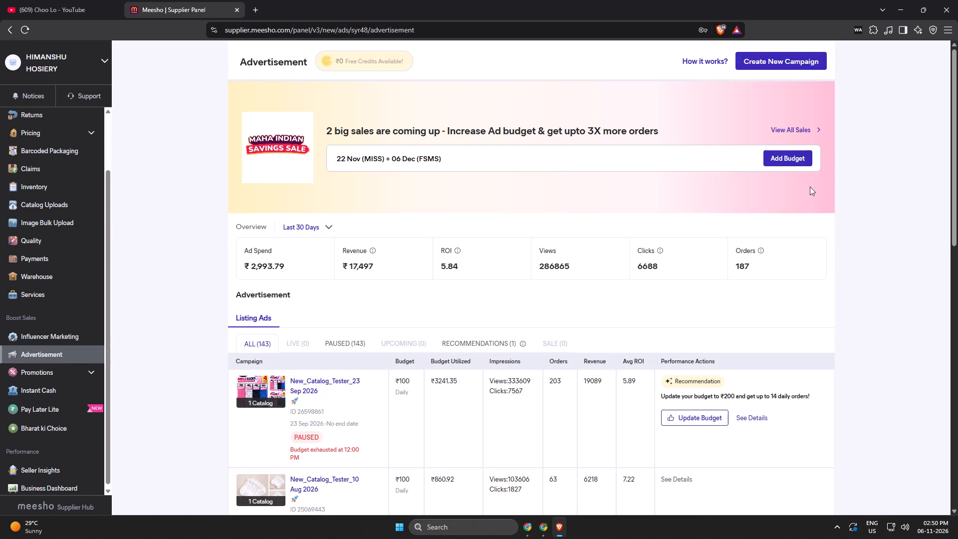
scroll(575, 326, down, 1)
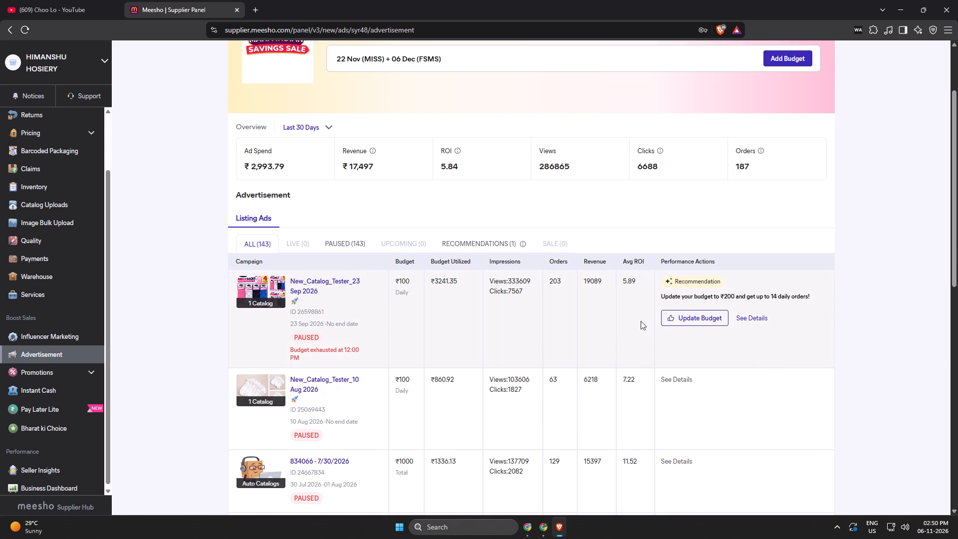
scroll(631, 307, down, 4)
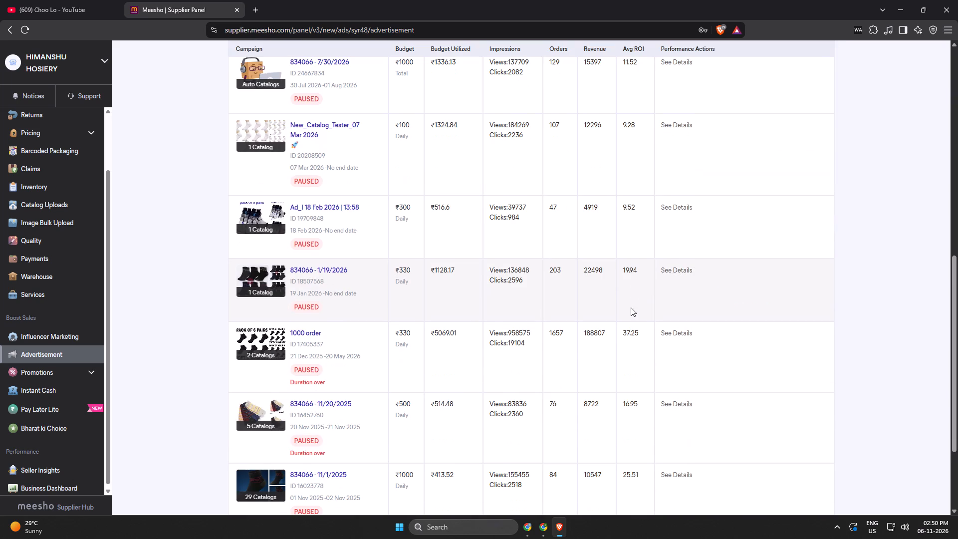
scroll(631, 307, up, 5)
scroll(18, 301, down, 1)
scroll(433, 307, down, 4)
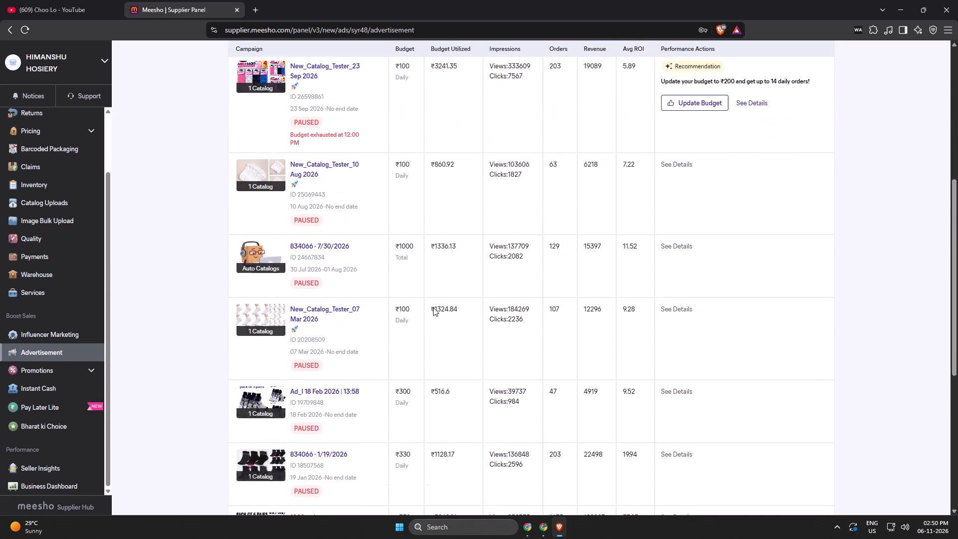
scroll(433, 307, down, 5)
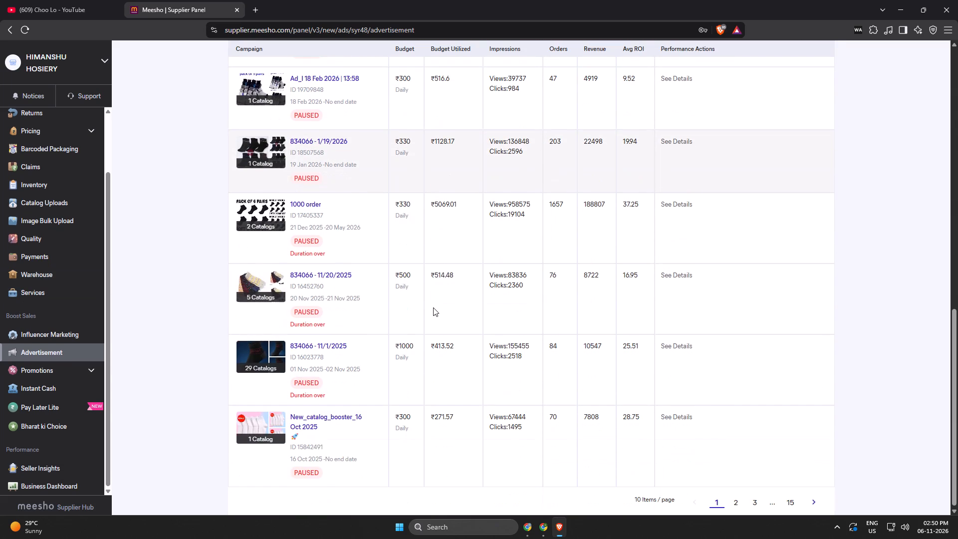
scroll(433, 307, up, 5)
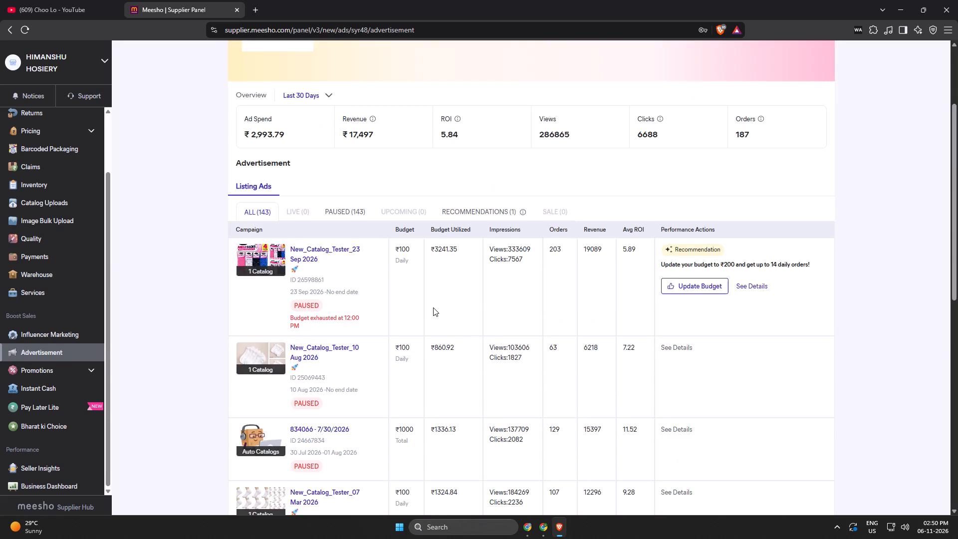
scroll(433, 307, up, 5)
Show the Business Dashboard overview for the custom date range 1 to 5 November 2026 and examine the total orders.
click(47, 493)
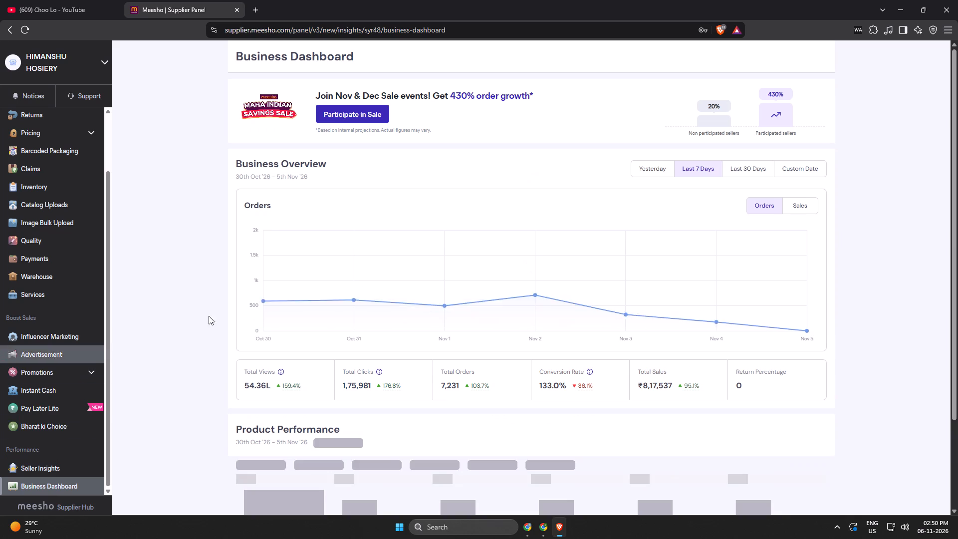
click(804, 175)
click(658, 269)
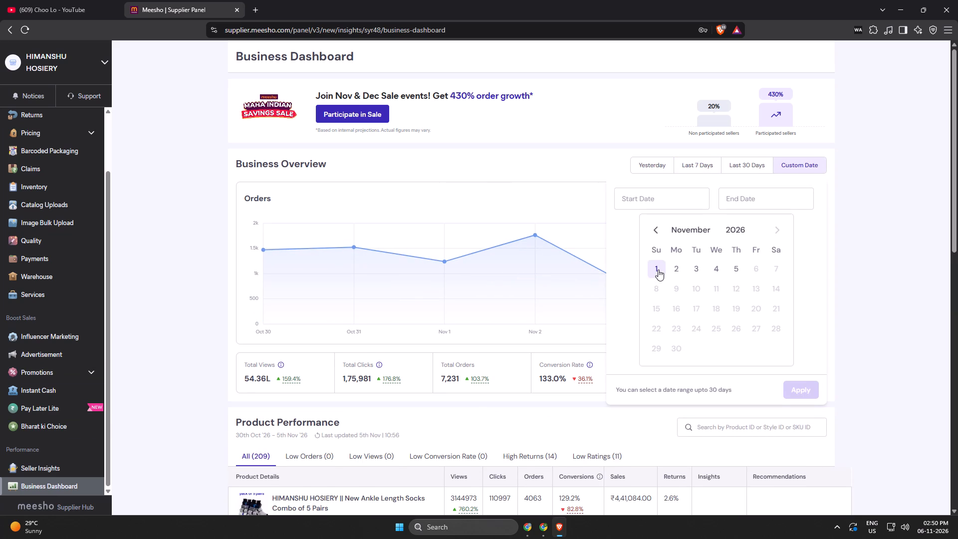
click(736, 272)
click(813, 398)
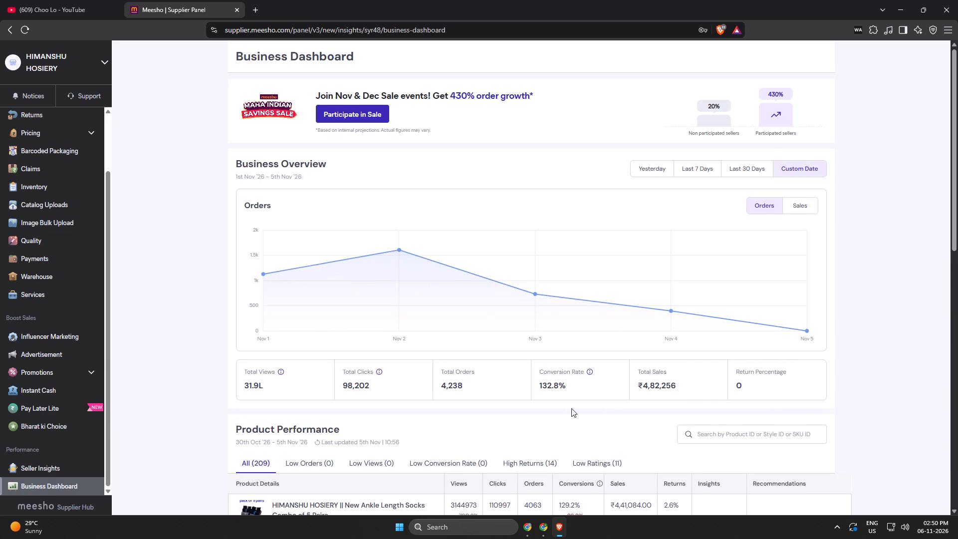
drag(473, 384, 436, 388)
click(453, 414)
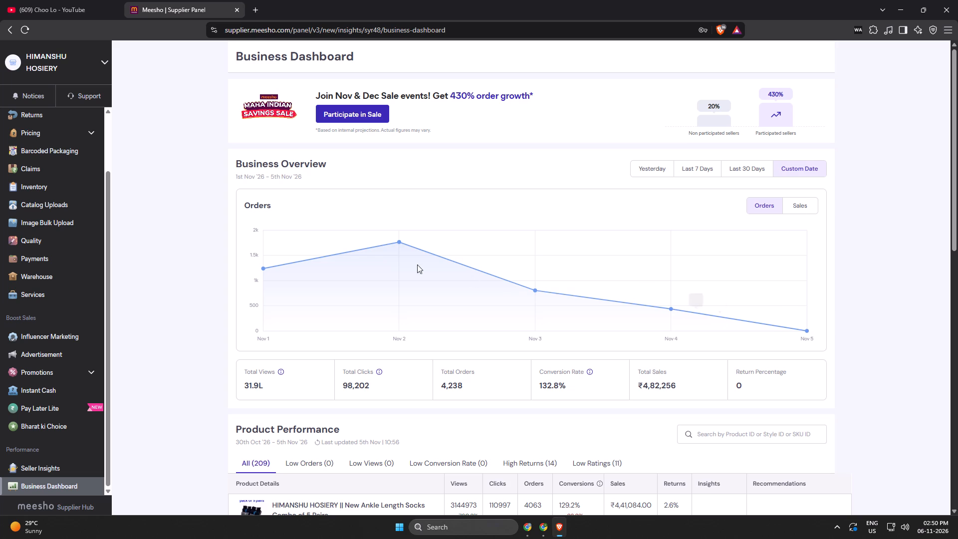
Open the account's orders and look through the On Hold list.
scroll(46, 217, up, 4)
click(46, 170)
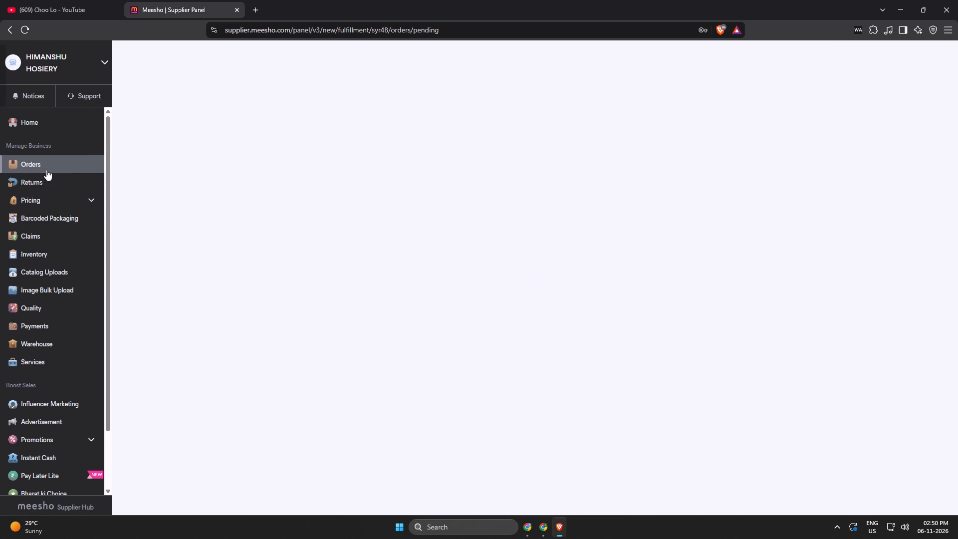
click(254, 201)
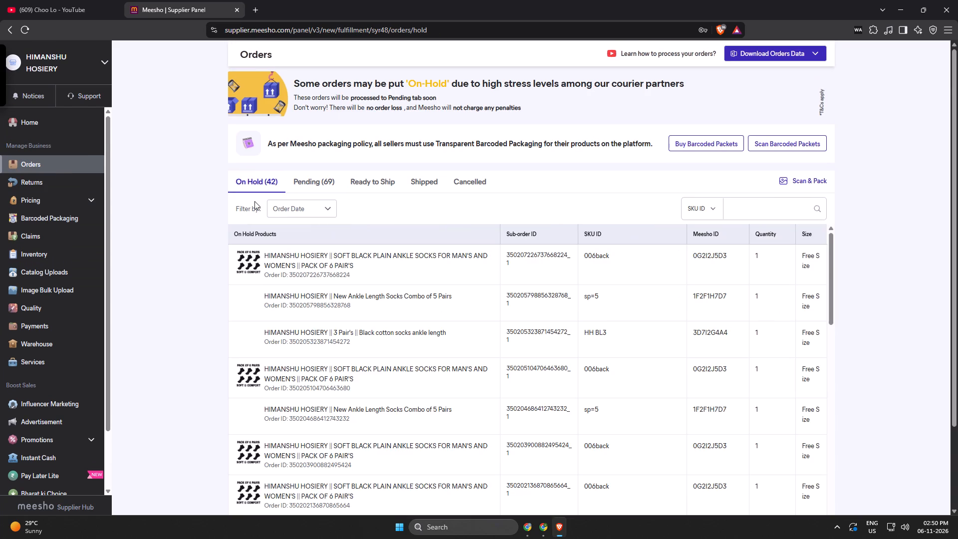
scroll(360, 327, down, 15)
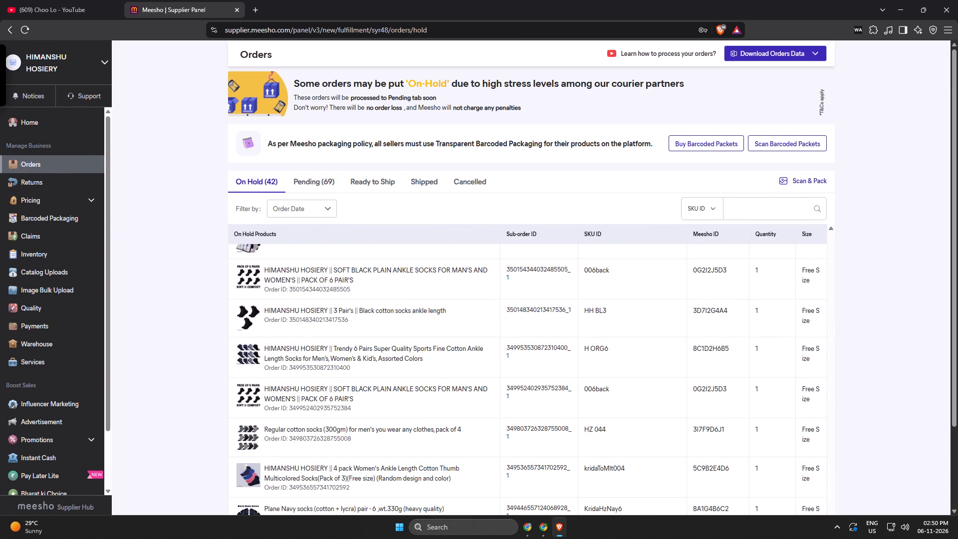
scroll(361, 347, up, 5)
scroll(361, 347, down, 11)
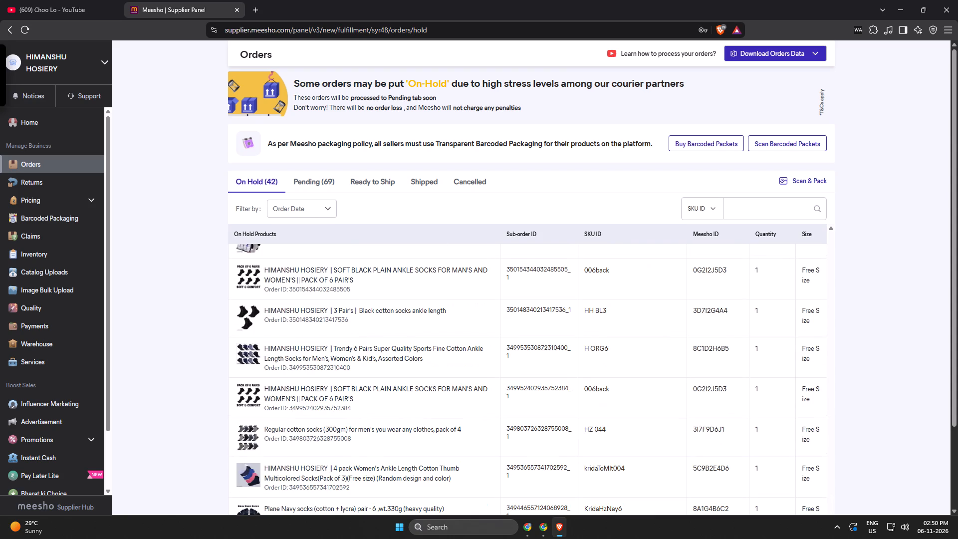
scroll(359, 348, down, 7)
scroll(359, 348, up, 7)
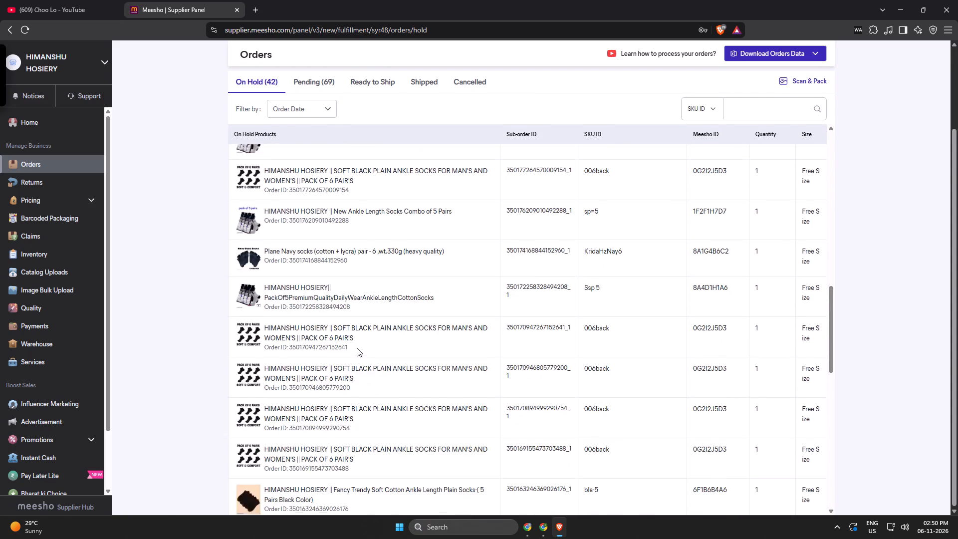
scroll(357, 348, up, 14)
Look through the Pending orders list, checking products, SKU IDs and dispatch dates.
click(313, 186)
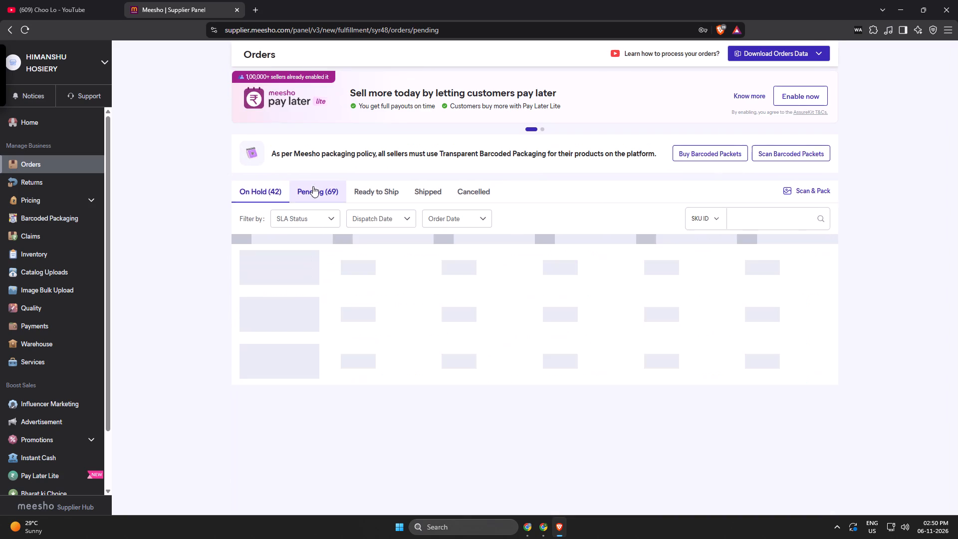
scroll(365, 310, down, 10)
scroll(356, 232, down, 2)
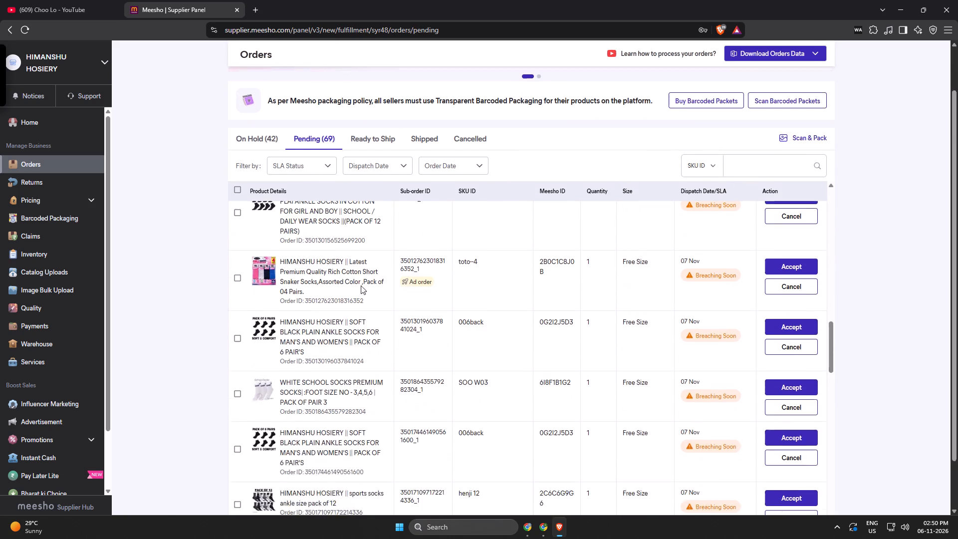
scroll(361, 285, down, 20)
scroll(361, 285, down, 4)
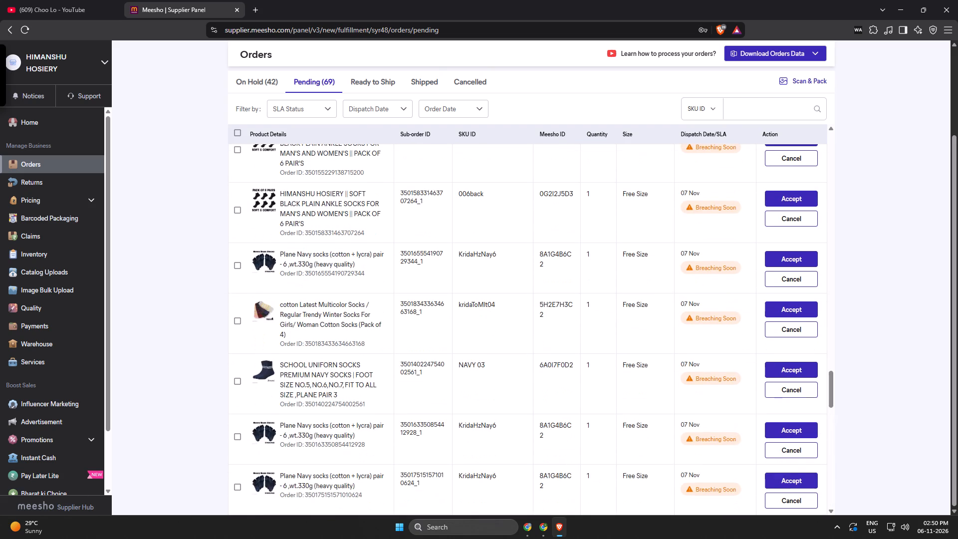
scroll(359, 326, down, 17)
scroll(358, 329, up, 4)
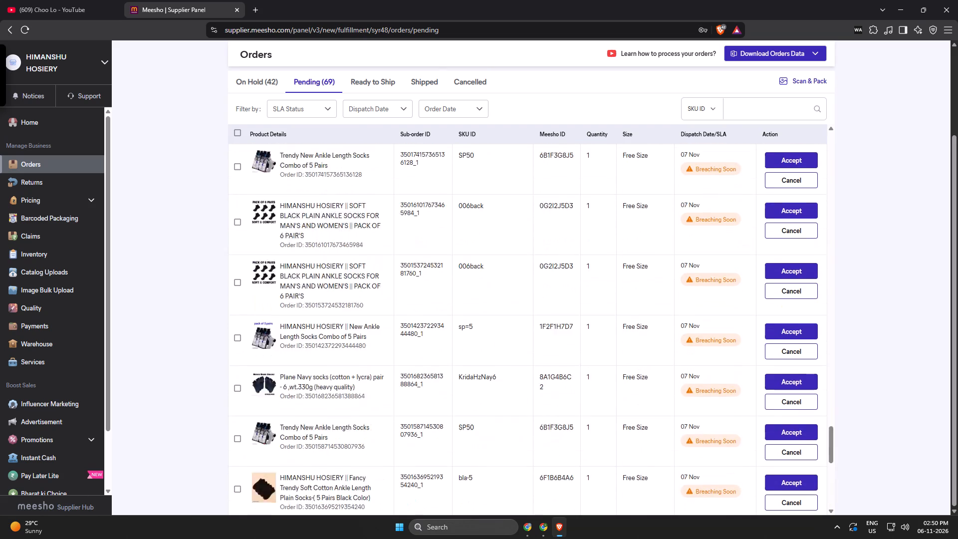
scroll(358, 327, up, 20)
scroll(358, 327, up, 13)
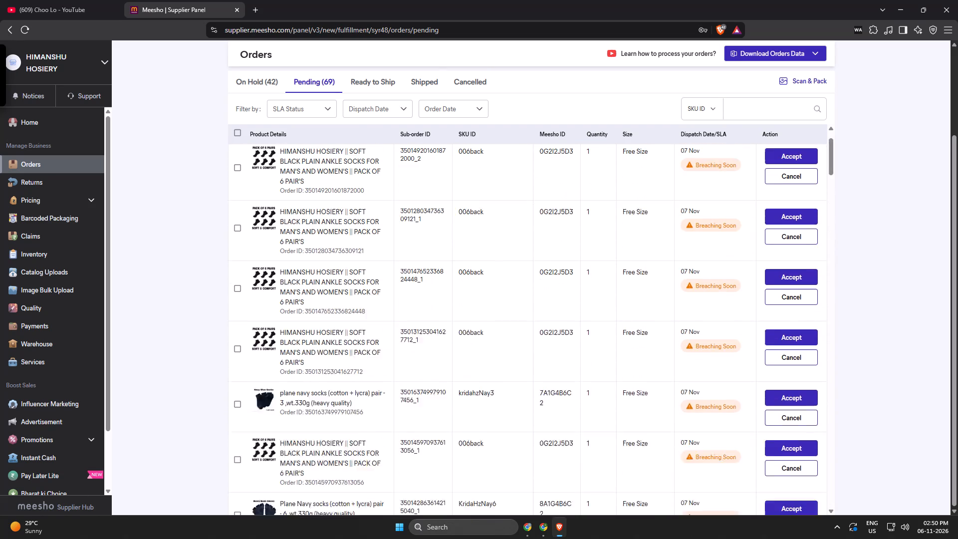
scroll(358, 326, up, 14)
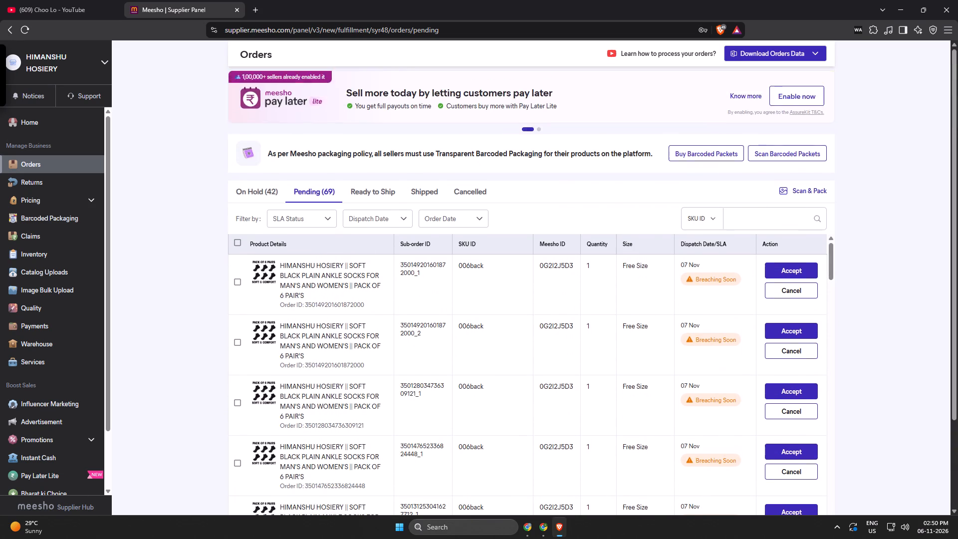
Look through the Ready to Ship orders list, checking dispatch dates and label download status.
click(367, 192)
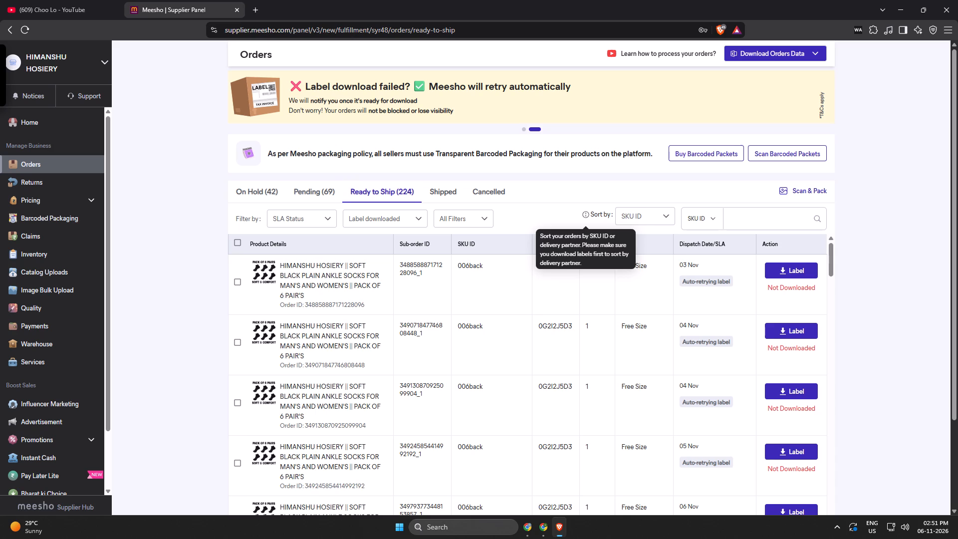
scroll(361, 308, down, 20)
scroll(361, 308, down, 6)
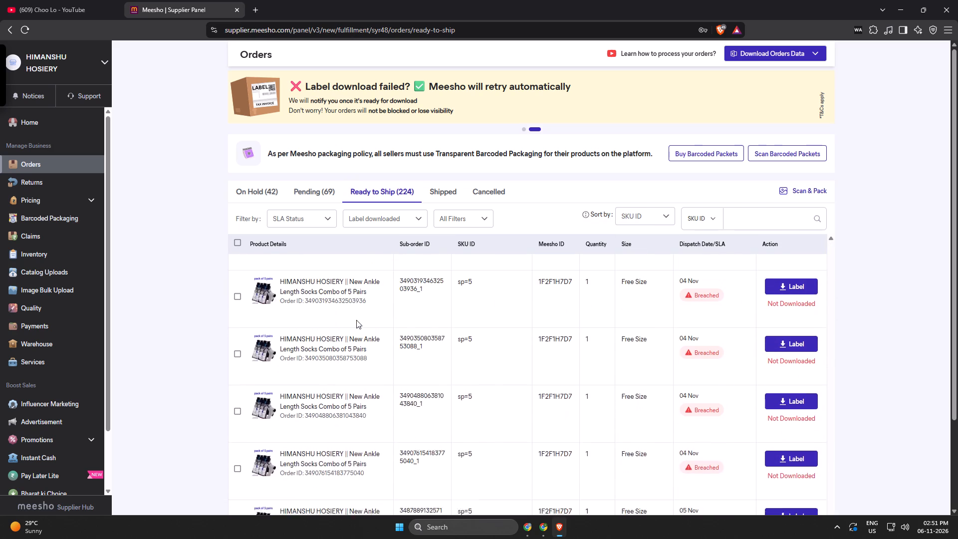
scroll(356, 320, down, 14)
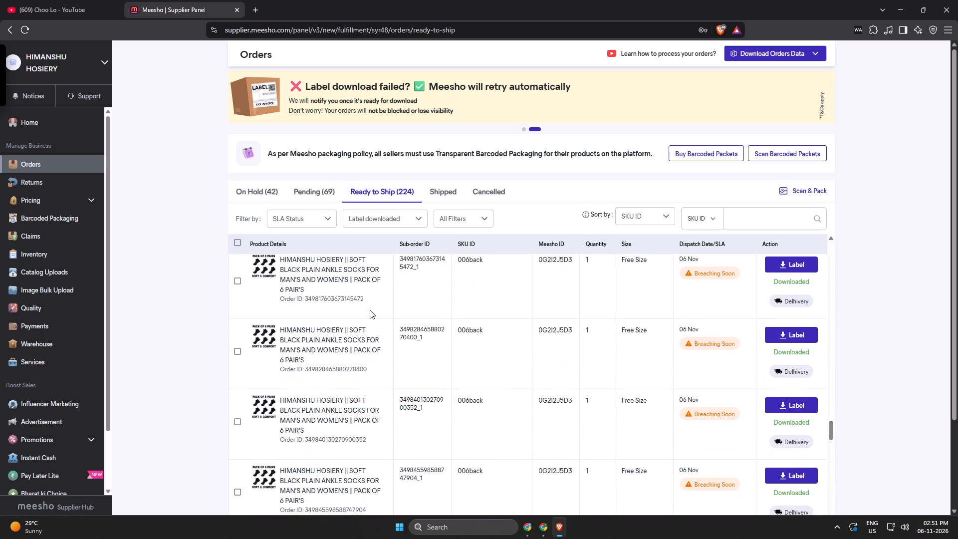
scroll(412, 438, down, 14)
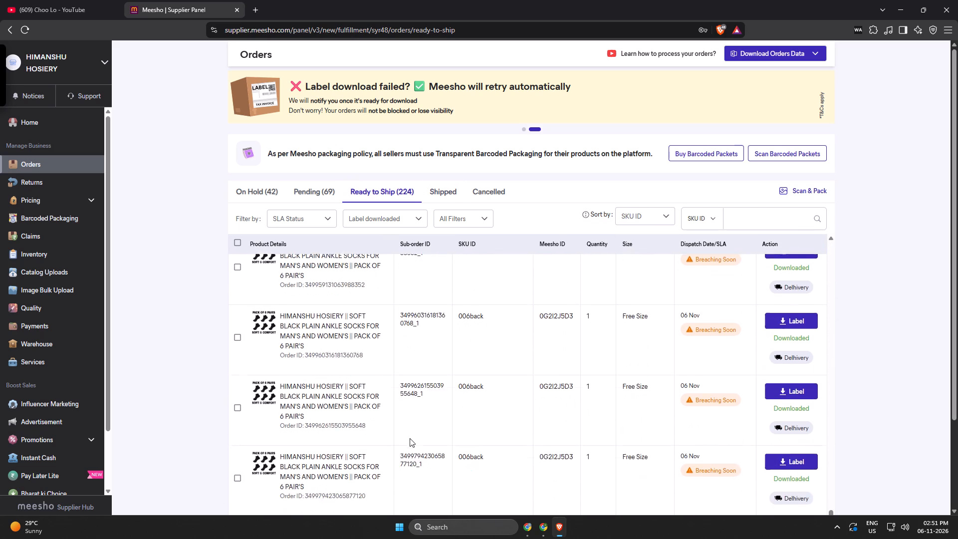
Finish looking through the Ready to Ship orders, check the Shipped list, and return to the On Hold list.
scroll(410, 438, down, 10)
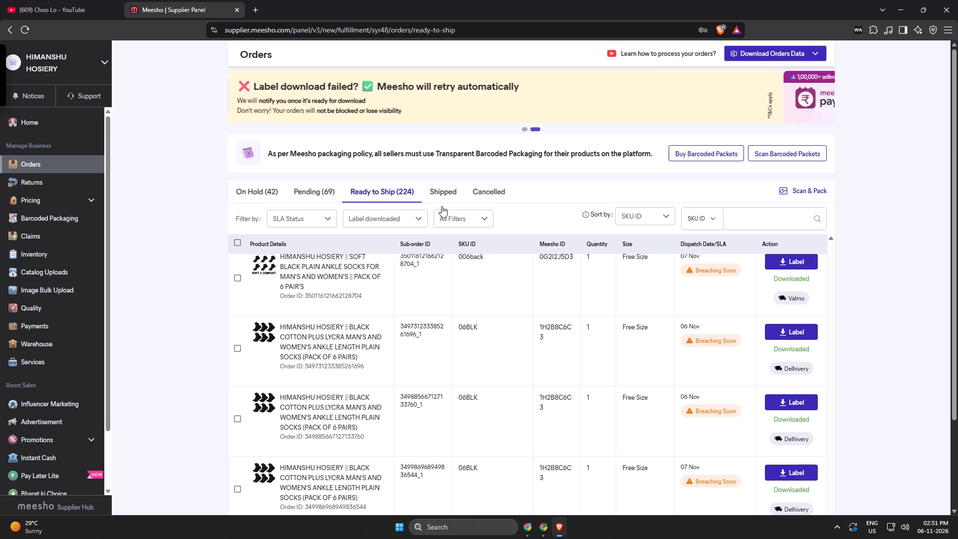
click(450, 201)
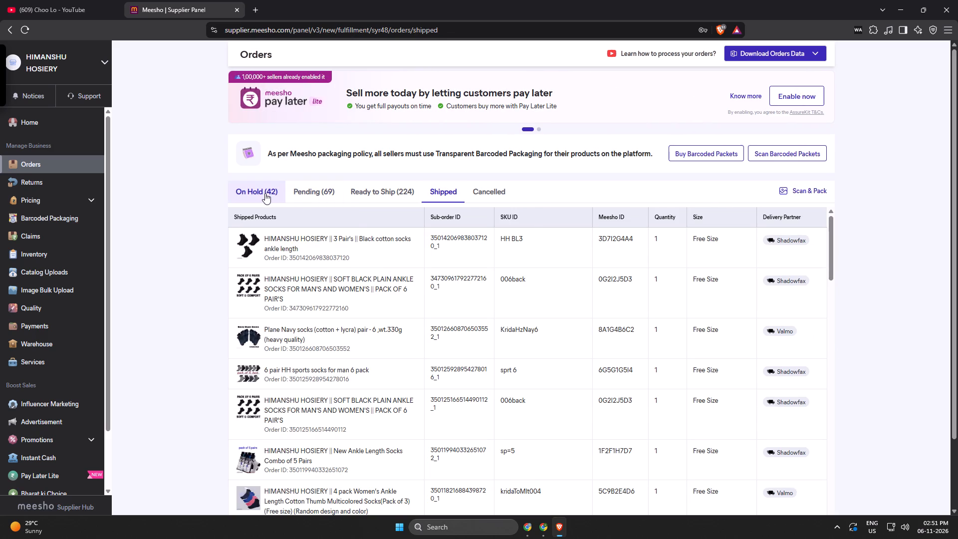
click(265, 193)
Open the Business Dashboard and go on to the Advertisement page to view the ad performance overview.
scroll(56, 415, down, 2)
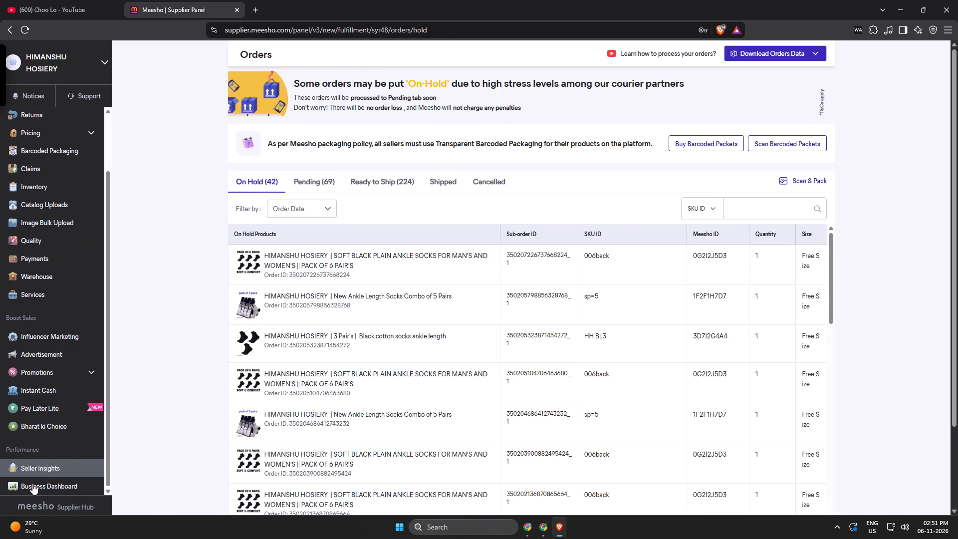
click(34, 486)
click(50, 355)
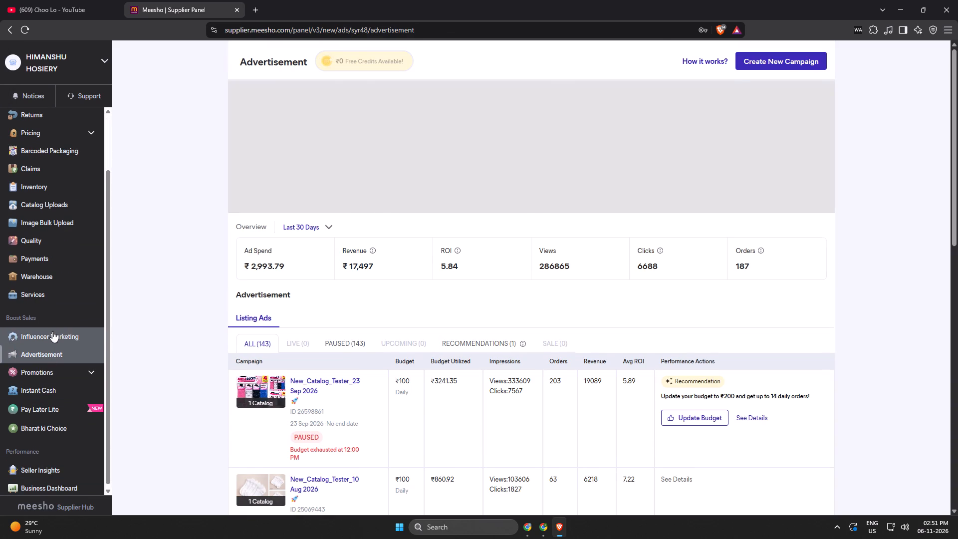
Open the account's payments and examine the upcoming and completed payment summaries.
click(52, 260)
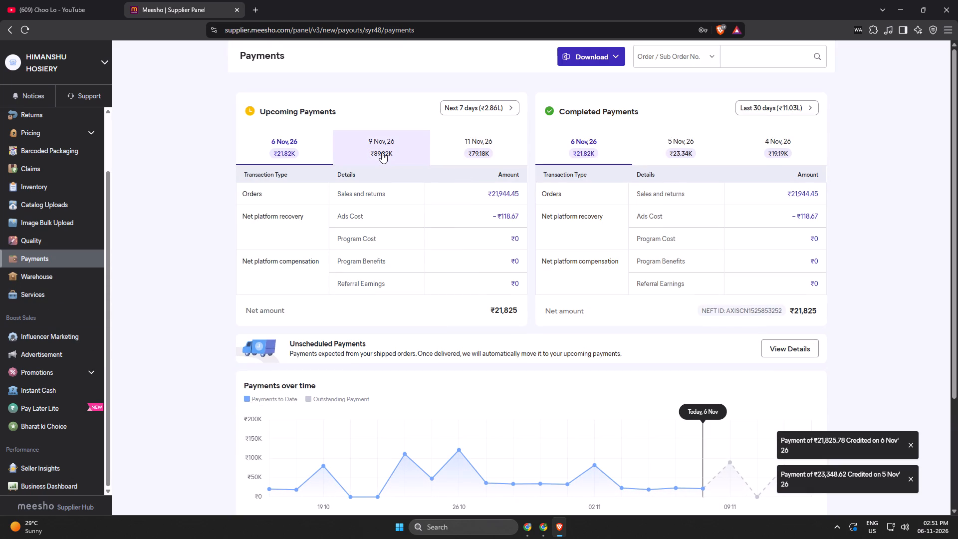
Open the unscheduled payments details, check Order Details and Platform Recovery, and return to the payments overview.
click(788, 348)
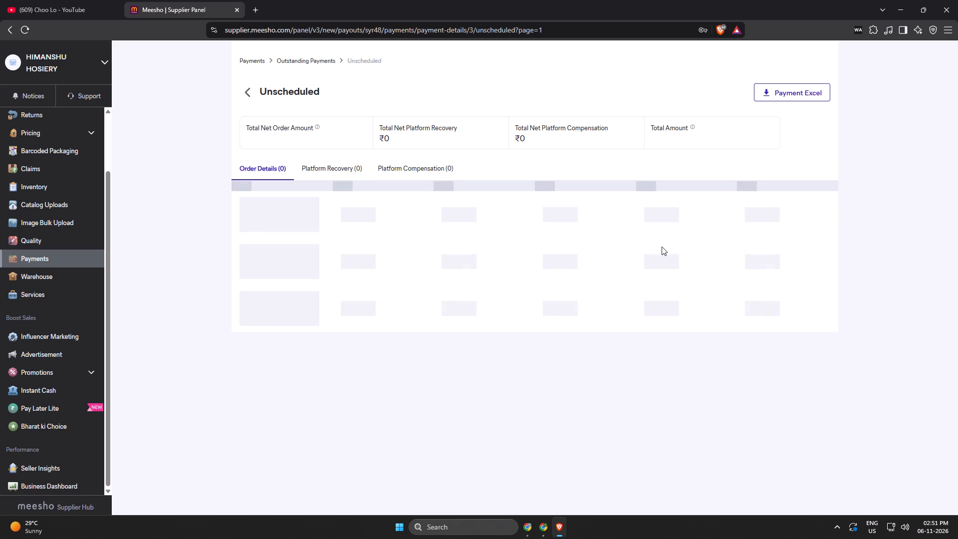
click(248, 93)
click(788, 346)
click(528, 322)
click(535, 333)
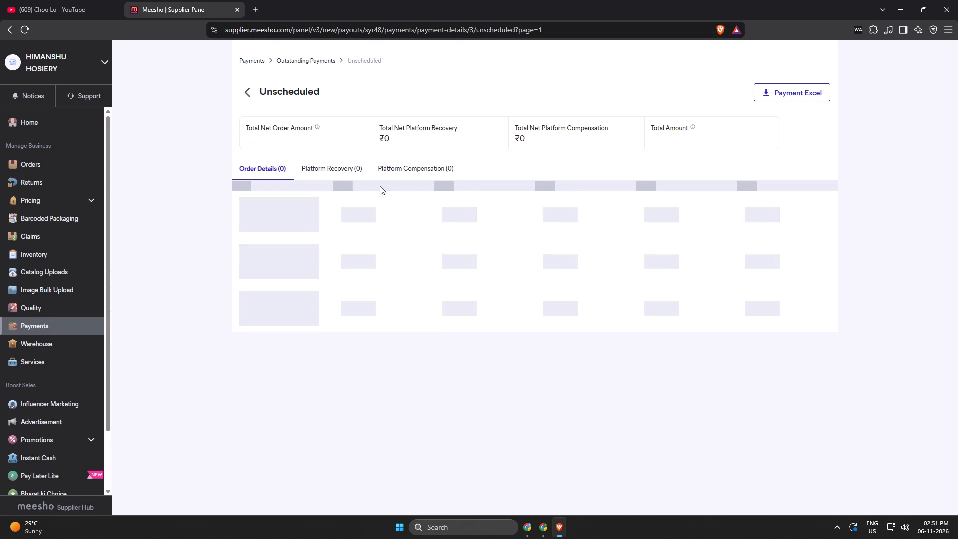
click(327, 170)
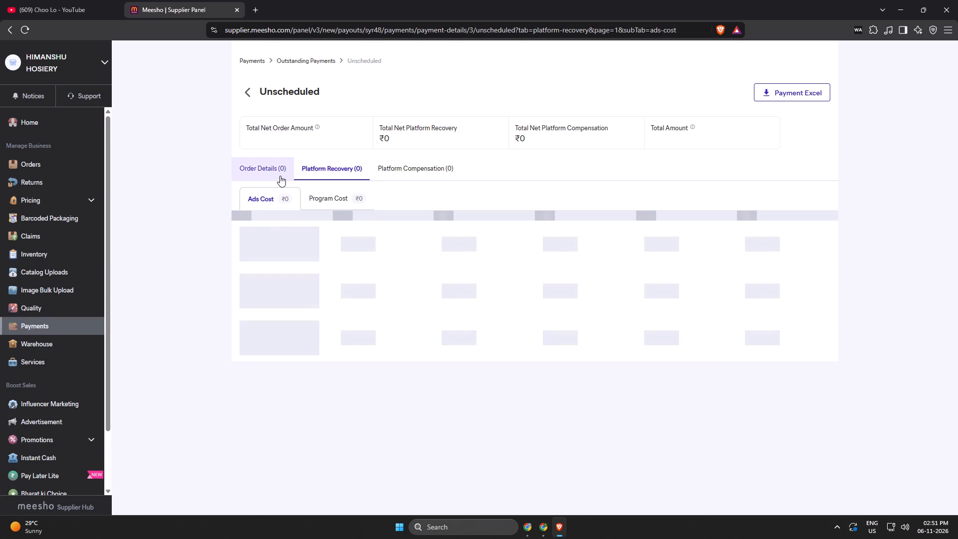
click(275, 176)
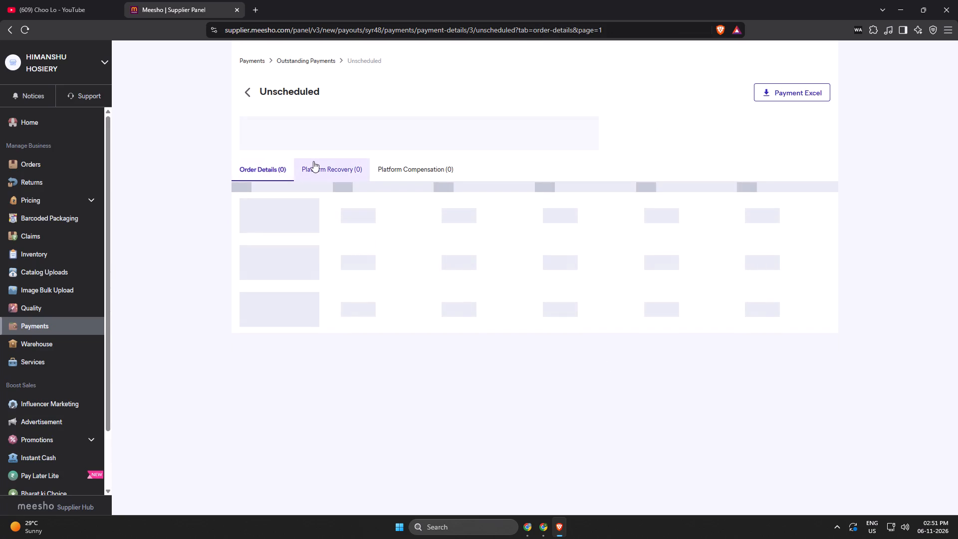
click(245, 91)
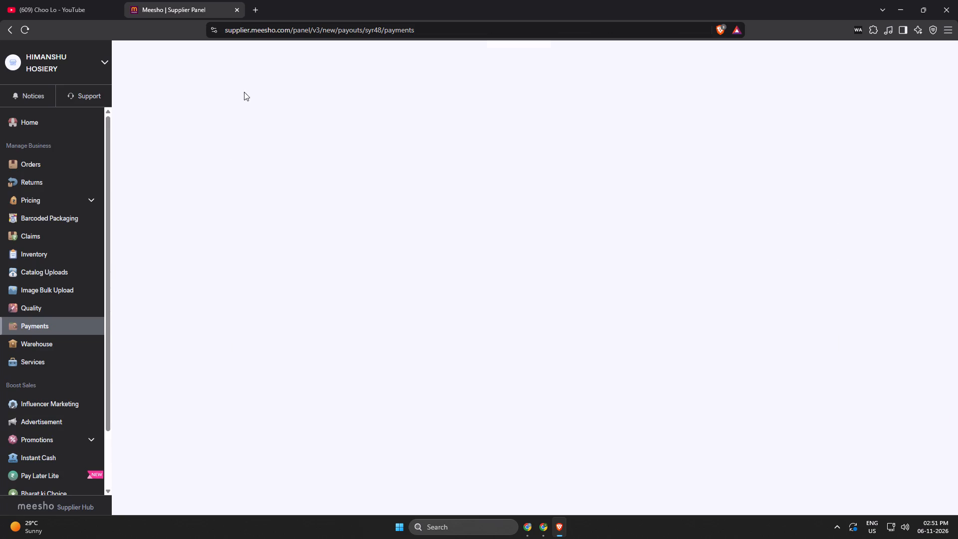
Examine the date-wise breakdown of the next 7 days' payments and return to the payments overview.
scroll(586, 286, up, 1)
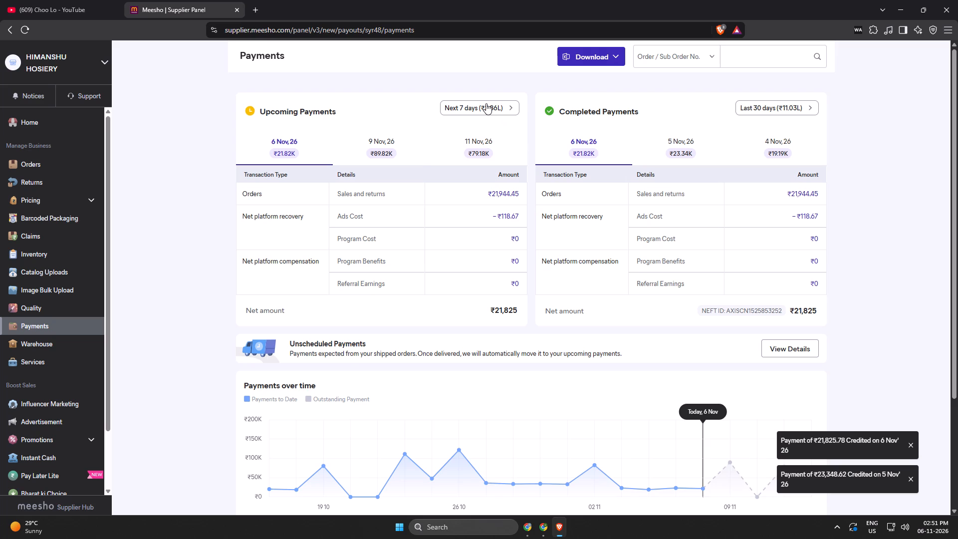
click(486, 103)
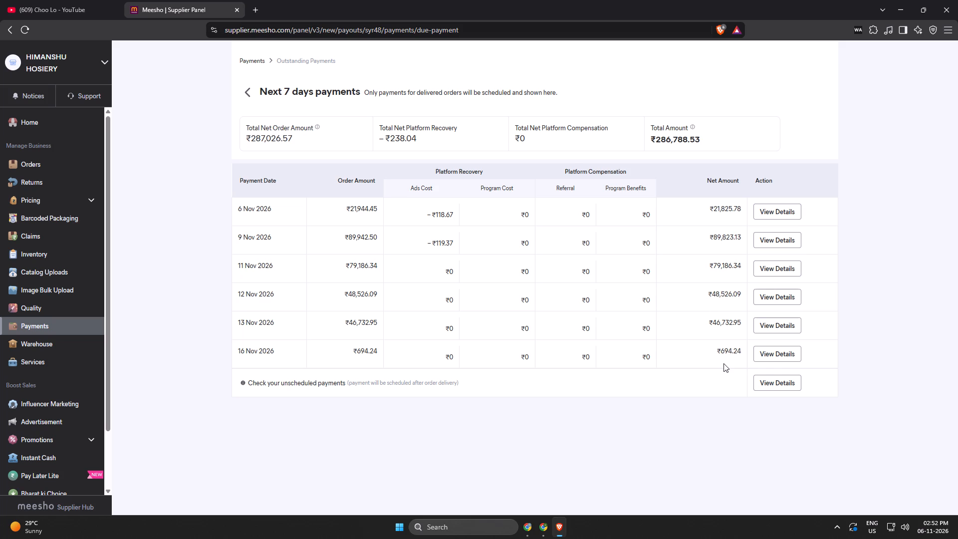
click(249, 95)
Open the unscheduled payments details again.
click(773, 352)
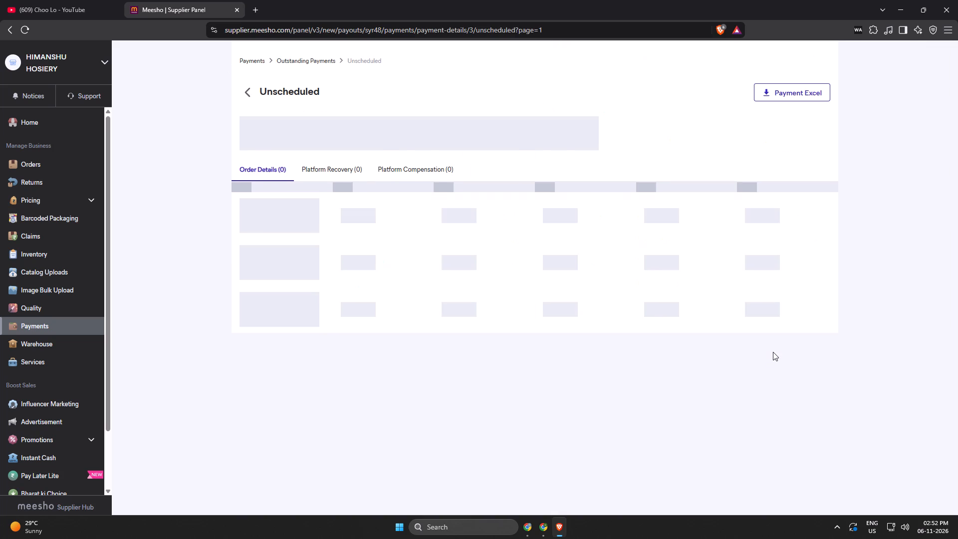
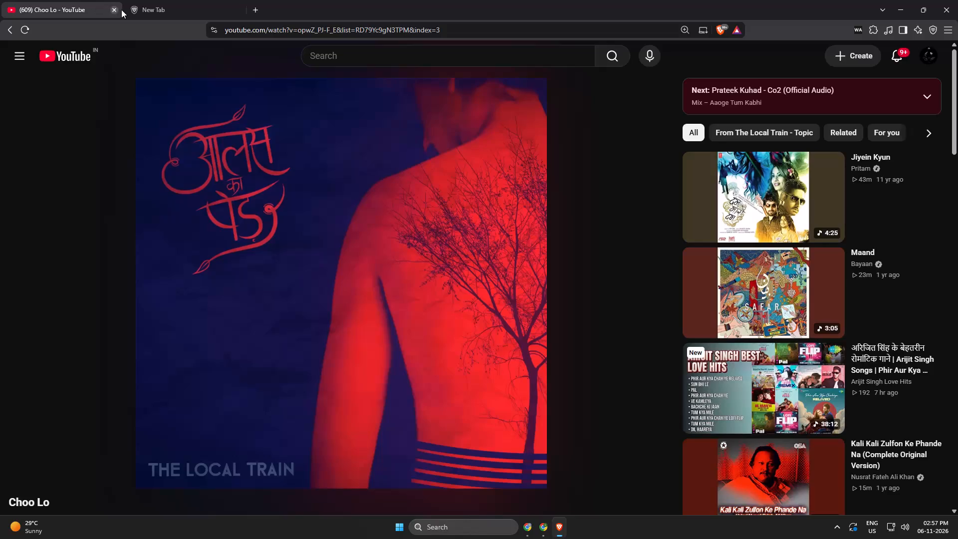
Close the YouTube tab and the Brave browser window.
click(110, 8)
click(957, 0)
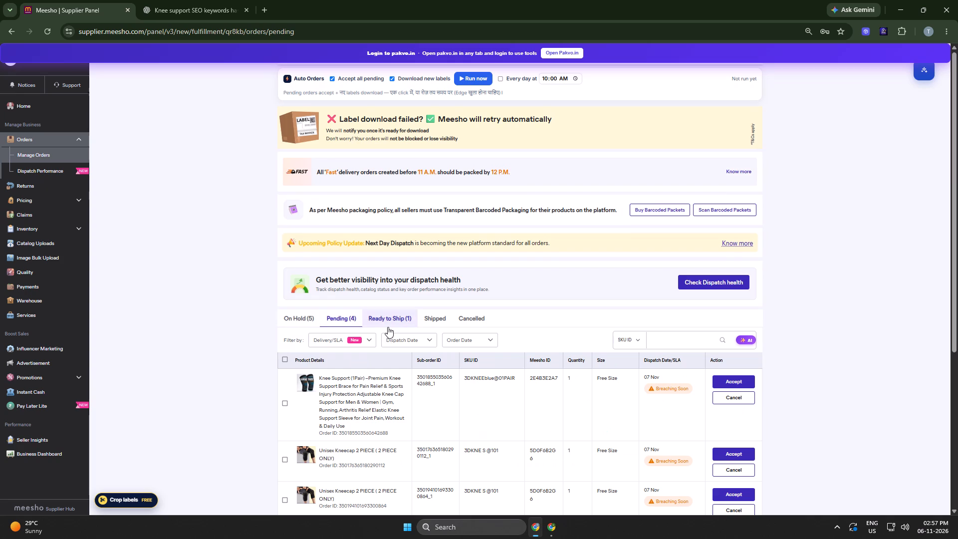
scroll(357, 480, down, 4)
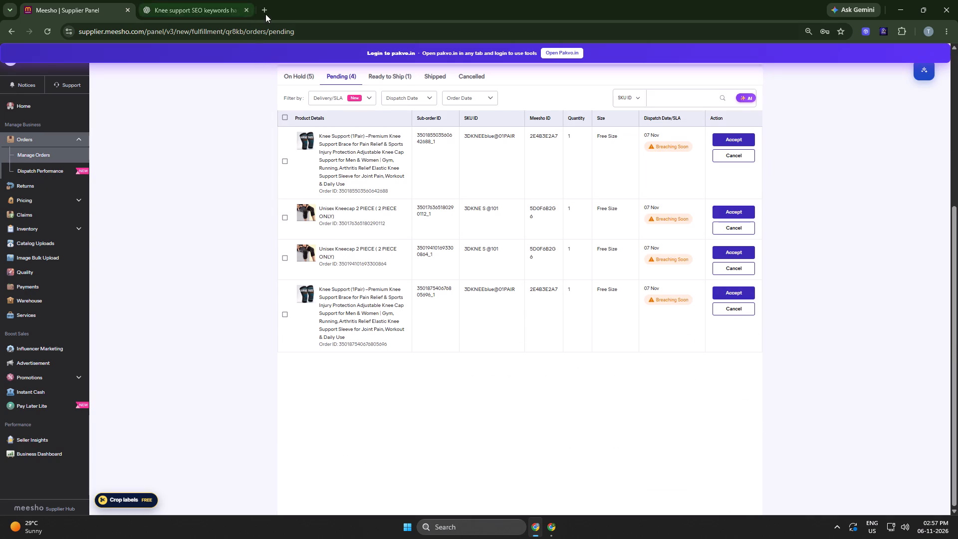
Check the same account's advertisement campaigns and its business dashboard for the last 7 days.
click(74, 364)
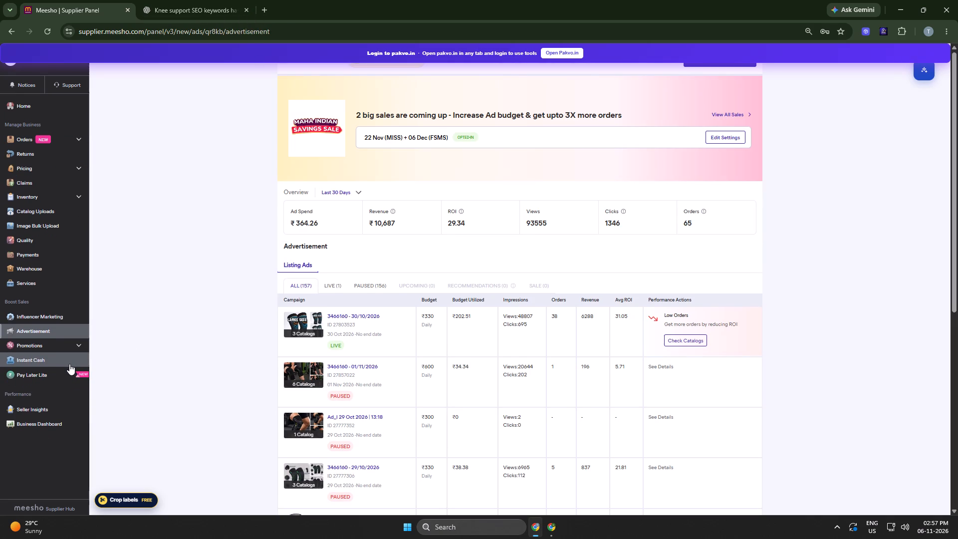
click(41, 429)
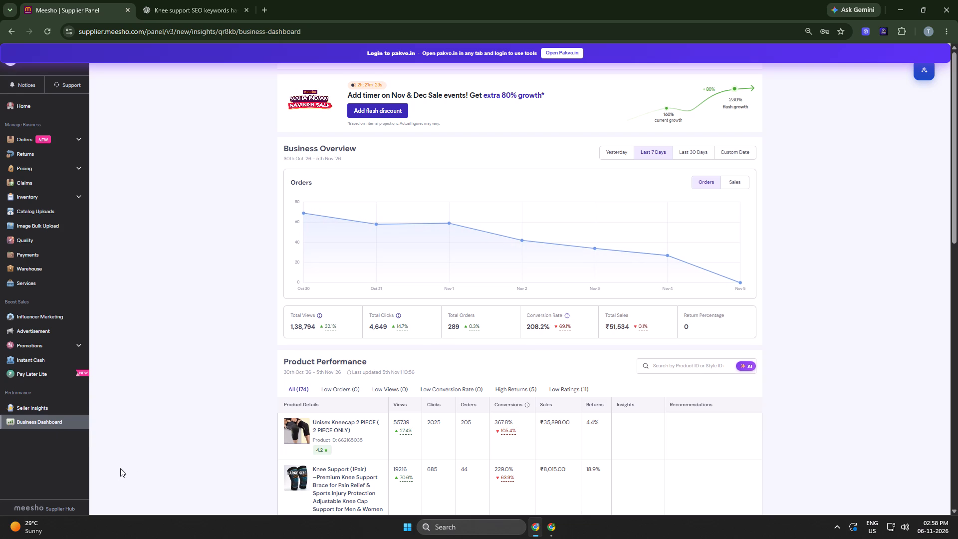
Close the ChatGPT knee support keywords tab and this supplier account's Chrome window.
click(250, 0)
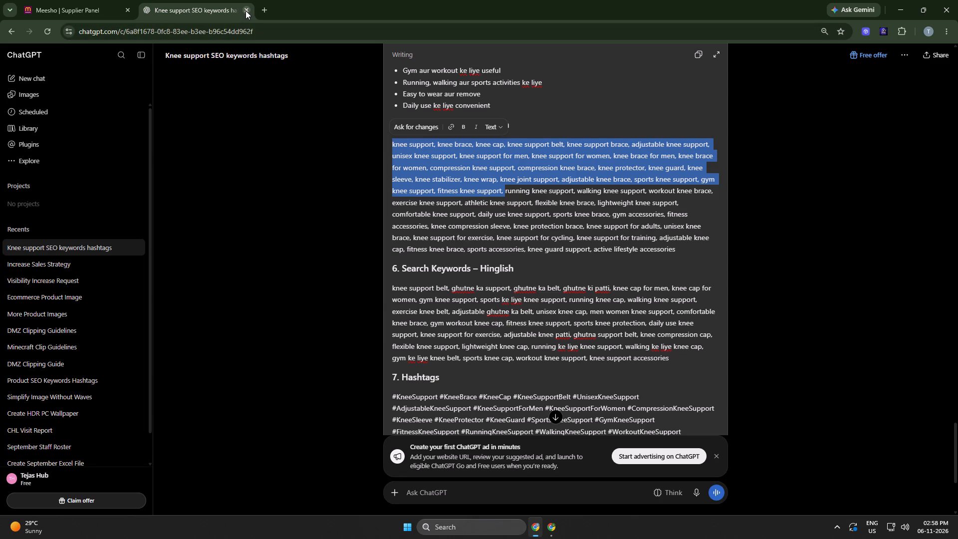
click(245, 10)
click(957, 0)
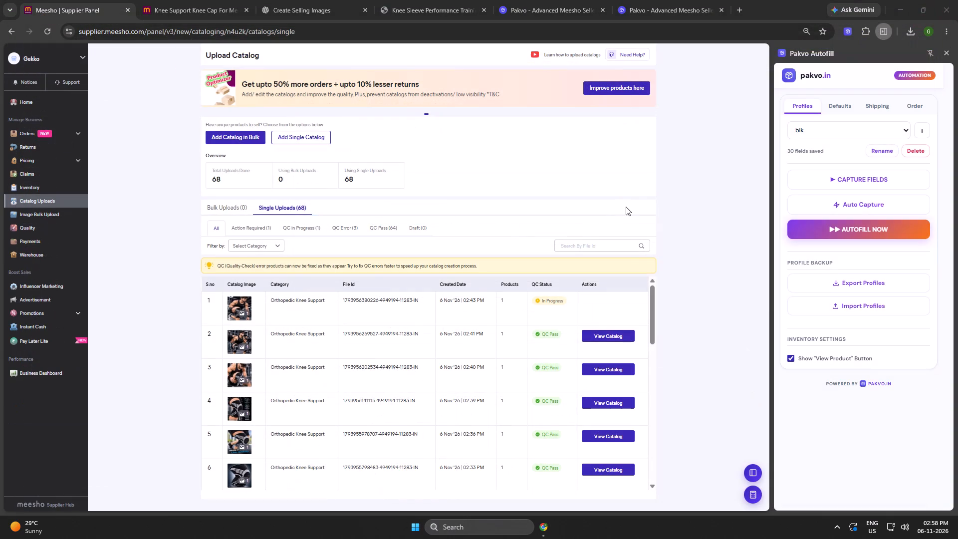
Open the Gekko account's orders and examine the on-hold and pending lists.
click(27, 139)
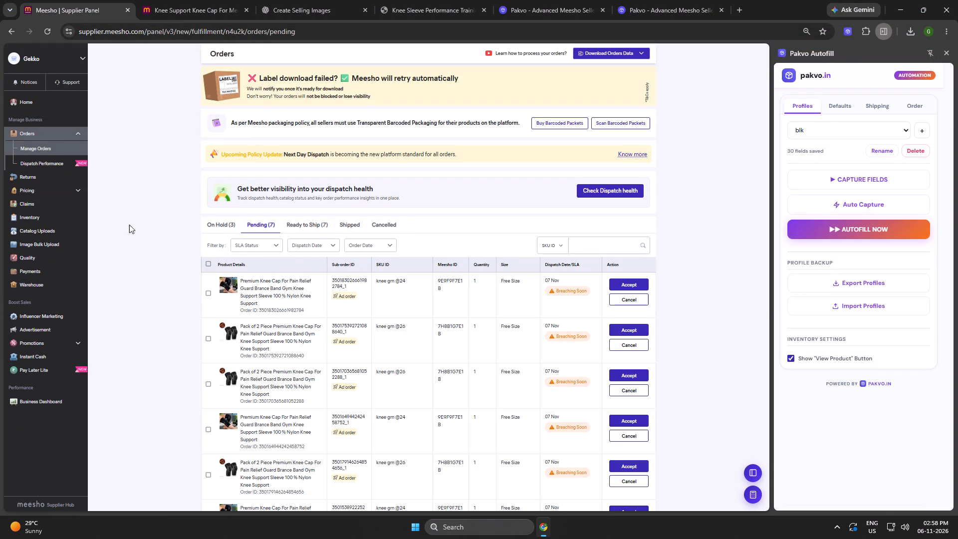
click(214, 224)
click(256, 221)
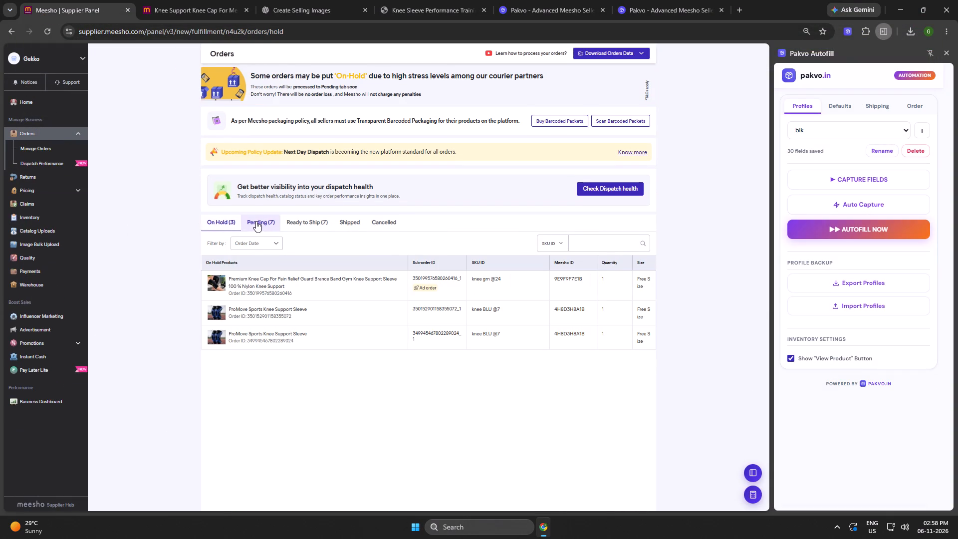
scroll(405, 317, down, 3)
scroll(396, 538, down, 5)
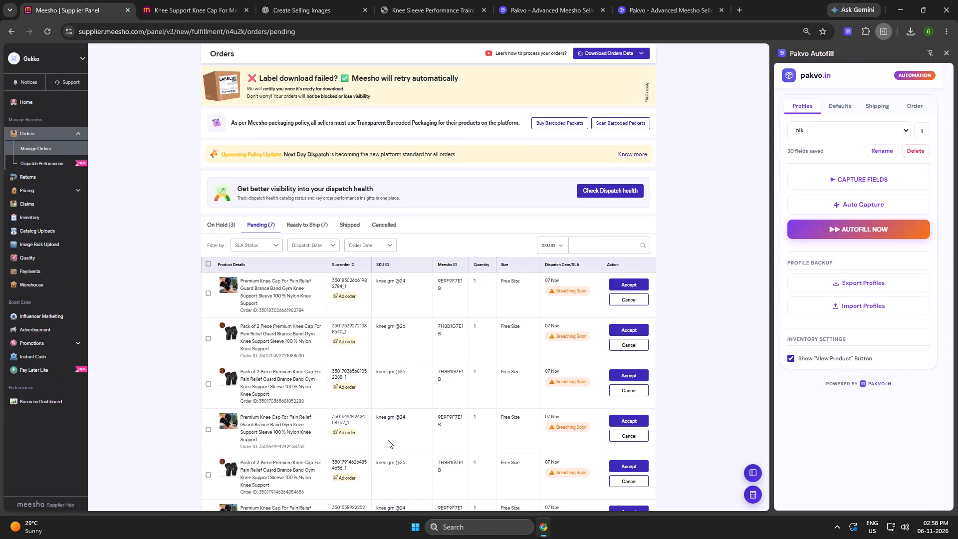
click(686, 395)
scroll(668, 403, down, 3)
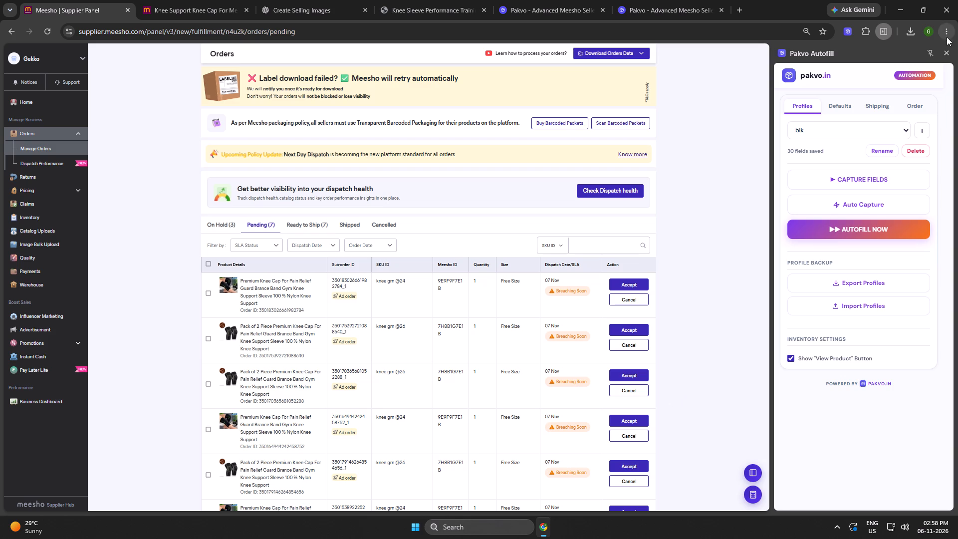
Close the Pakvo Autofill side panel.
click(947, 50)
Examine the Gekko account's full pending order list, then its ready-to-ship and on-hold orders.
scroll(707, 238, down, 4)
scroll(700, 246, up, 2)
scroll(700, 246, down, 5)
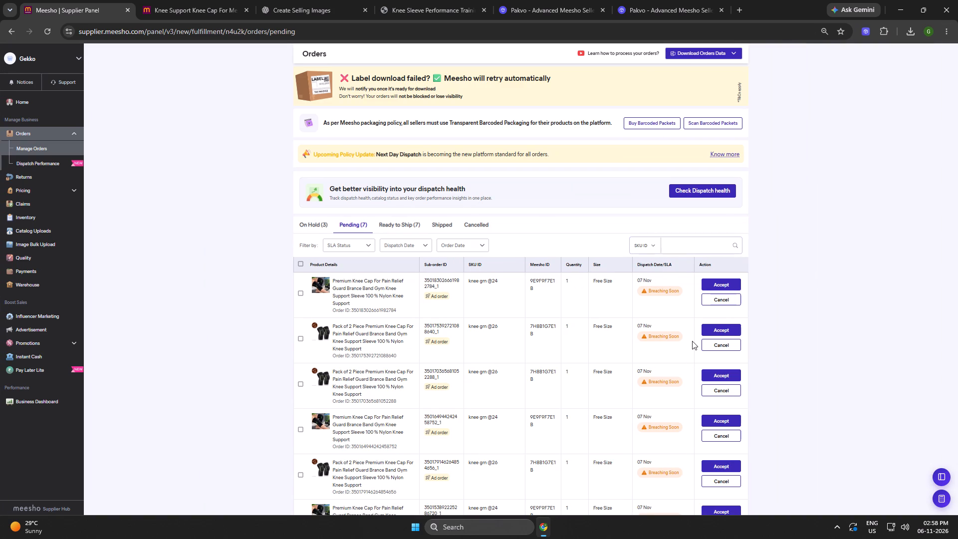
ctrl+scroll(693, 338, down, 2)
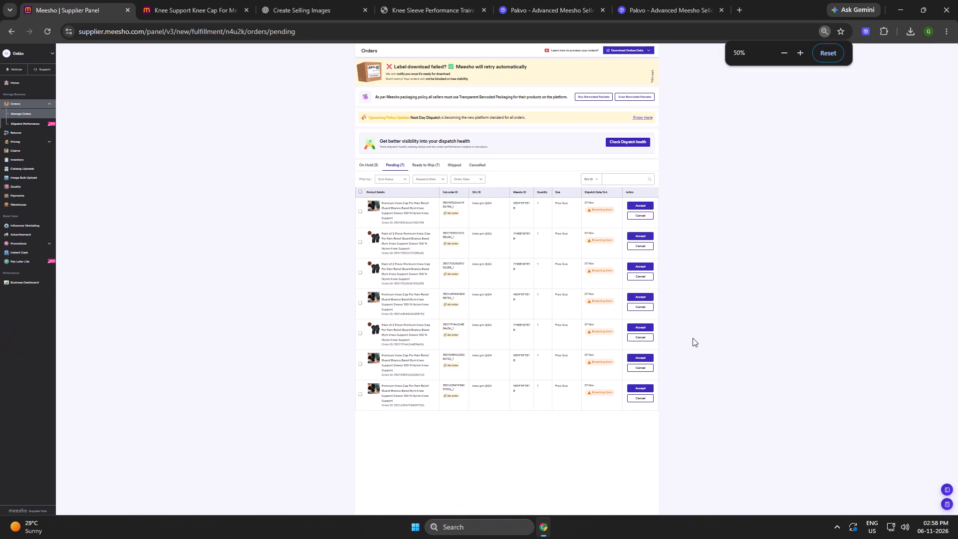
ctrl+scroll(568, 356, up, 2)
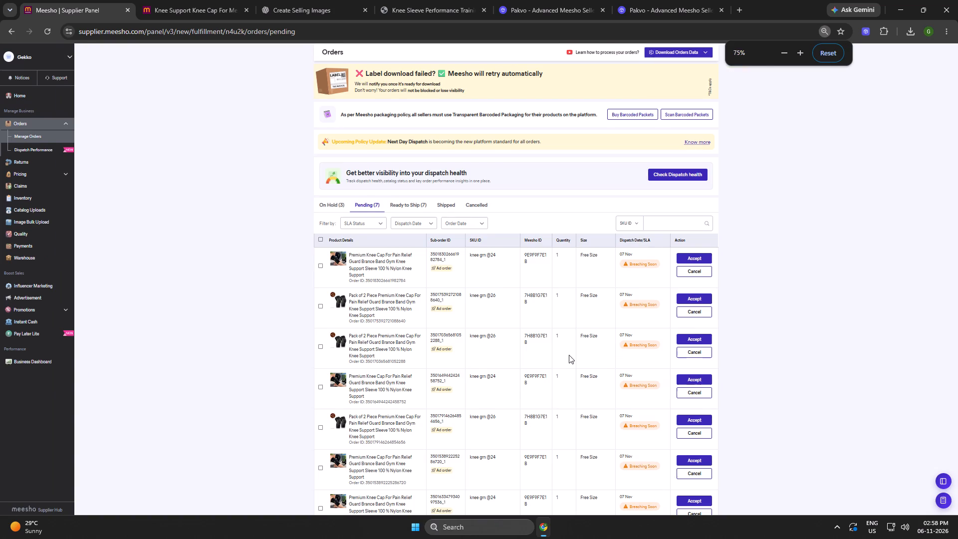
ctrl+scroll(569, 355, up, 1)
scroll(361, 256, down, 4)
scroll(371, 274, up, 2)
click(405, 239)
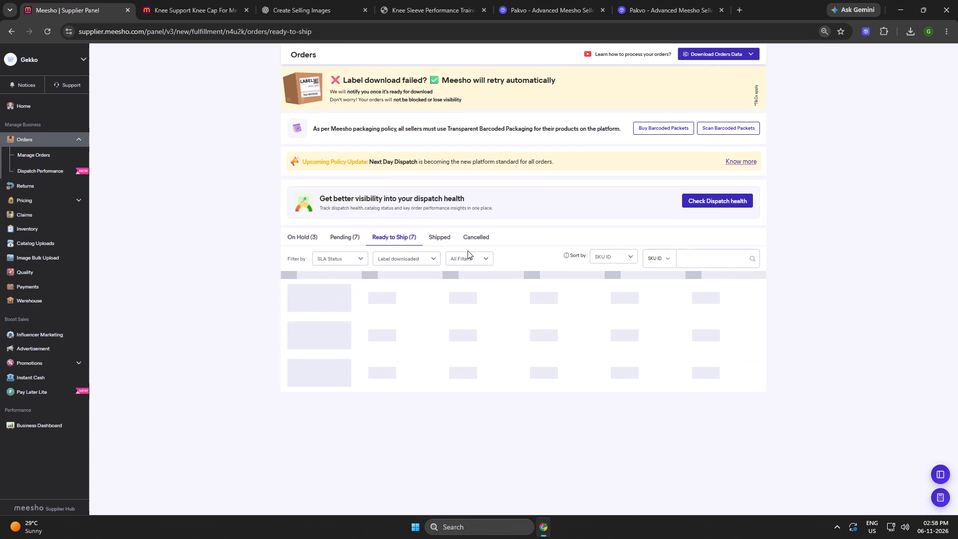
click(355, 236)
click(294, 238)
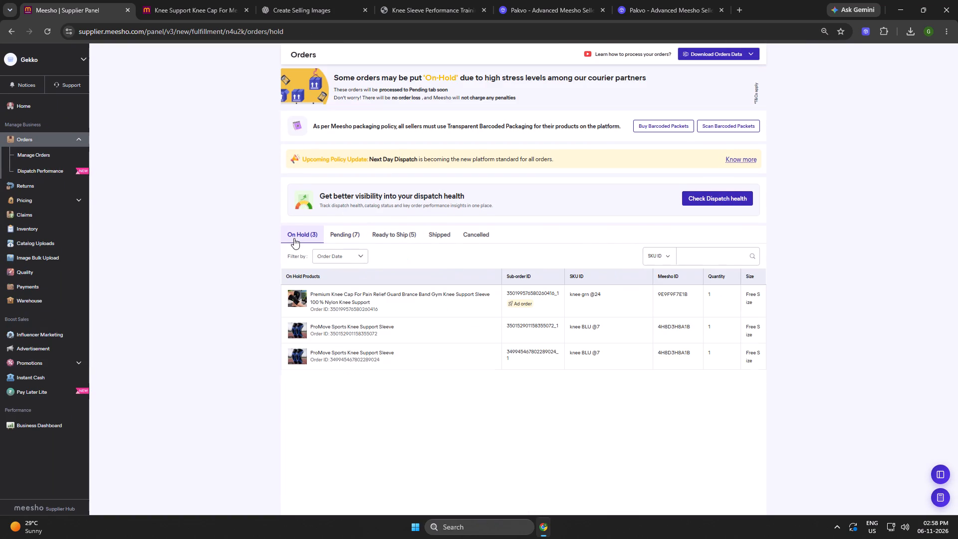
Close the Gekko account's Chrome window.
click(957, 0)
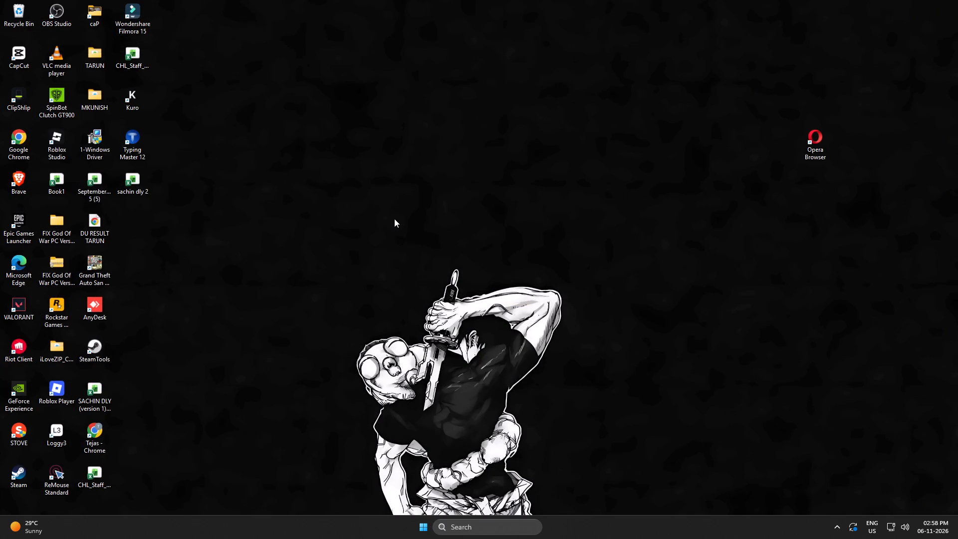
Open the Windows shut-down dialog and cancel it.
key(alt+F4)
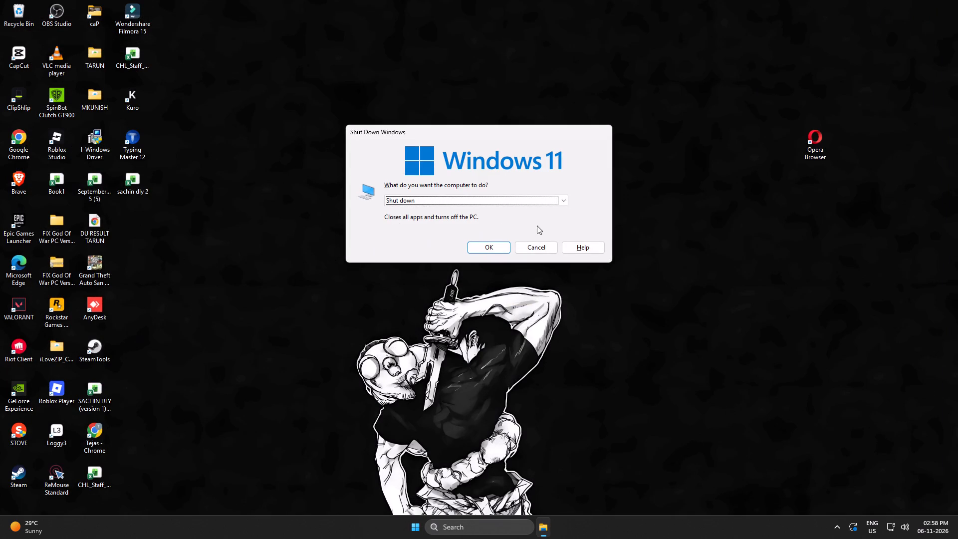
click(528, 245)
Launch Kuro from the desktop.
double_click(133, 99)
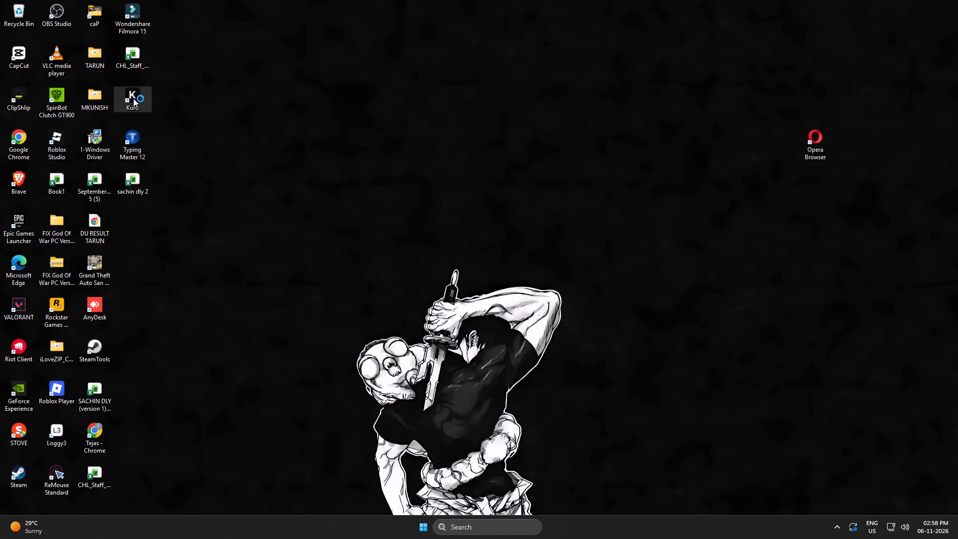